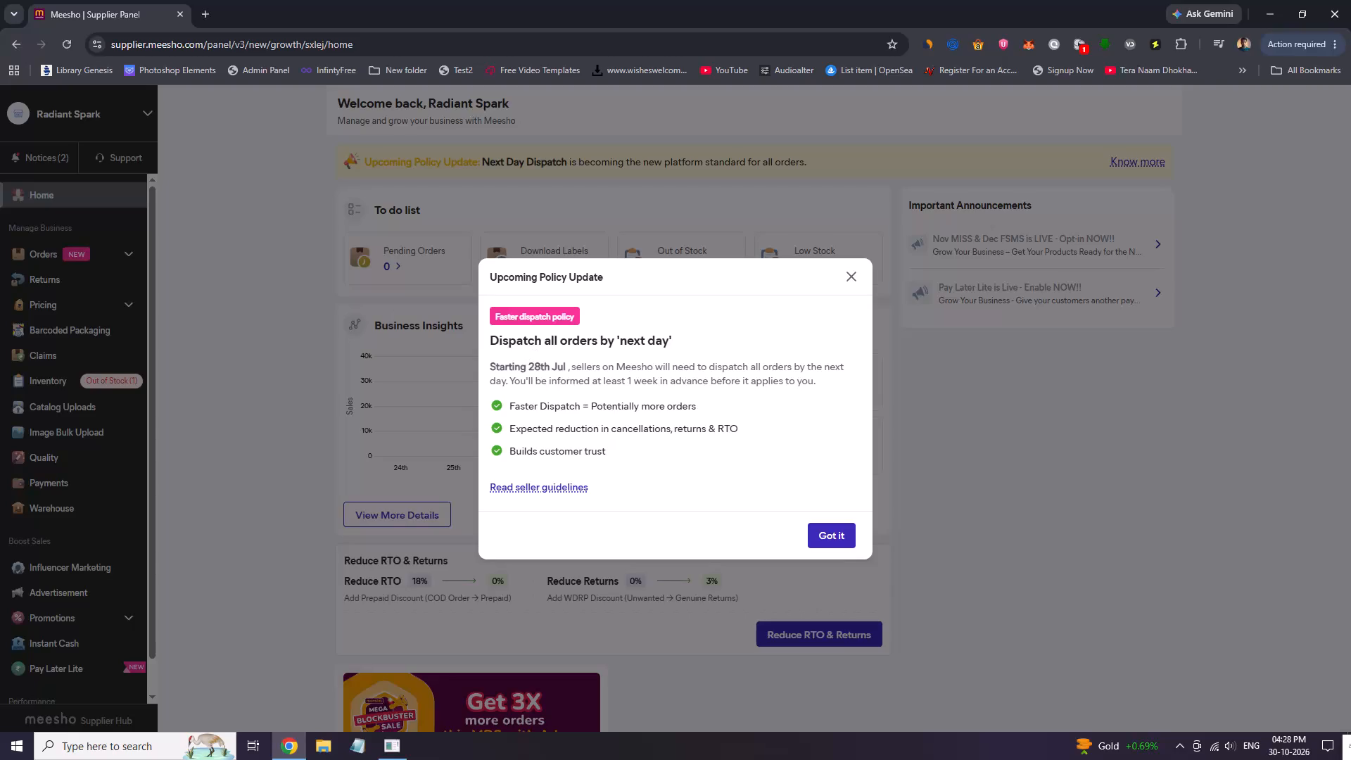
# Read the Next Day Dispatch policy's start date, advance notice and benefits, and close the policy update.
pyautogui.moveTo(507, 362); pyautogui.dragTo(697, 369)
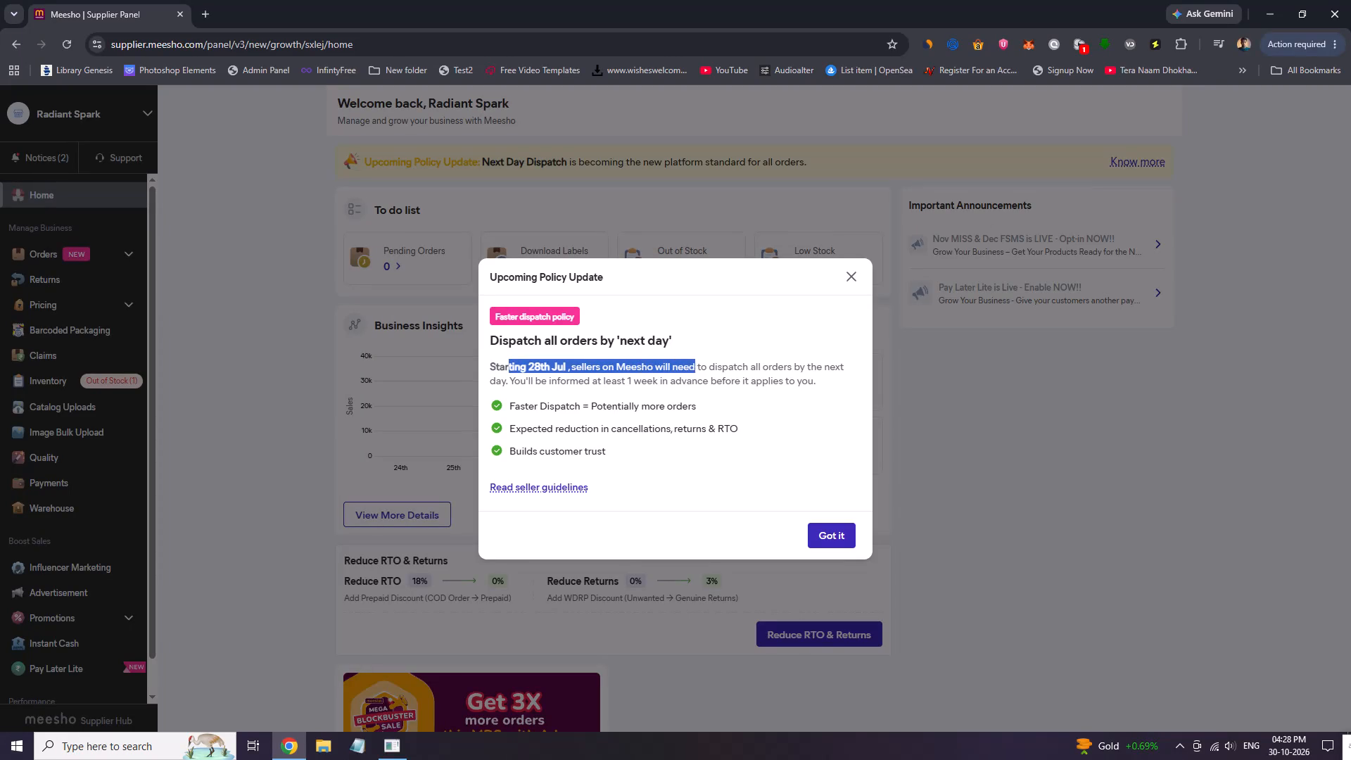
pyautogui.moveTo(697, 369); pyautogui.dragTo(505, 376)
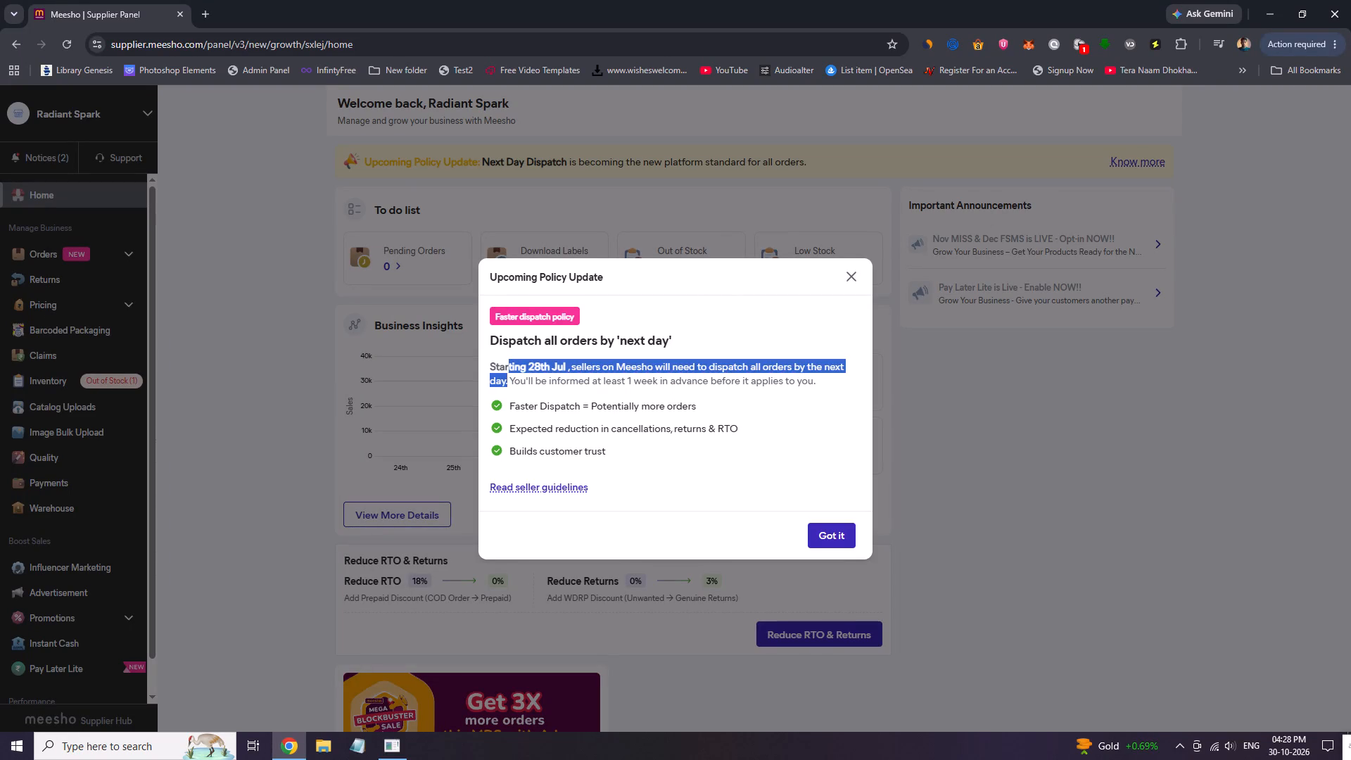
pyautogui.moveTo(505, 376); pyautogui.dragTo(505, 377)
pyautogui.click(517, 377)
pyautogui.moveTo(507, 385); pyautogui.dragTo(621, 384)
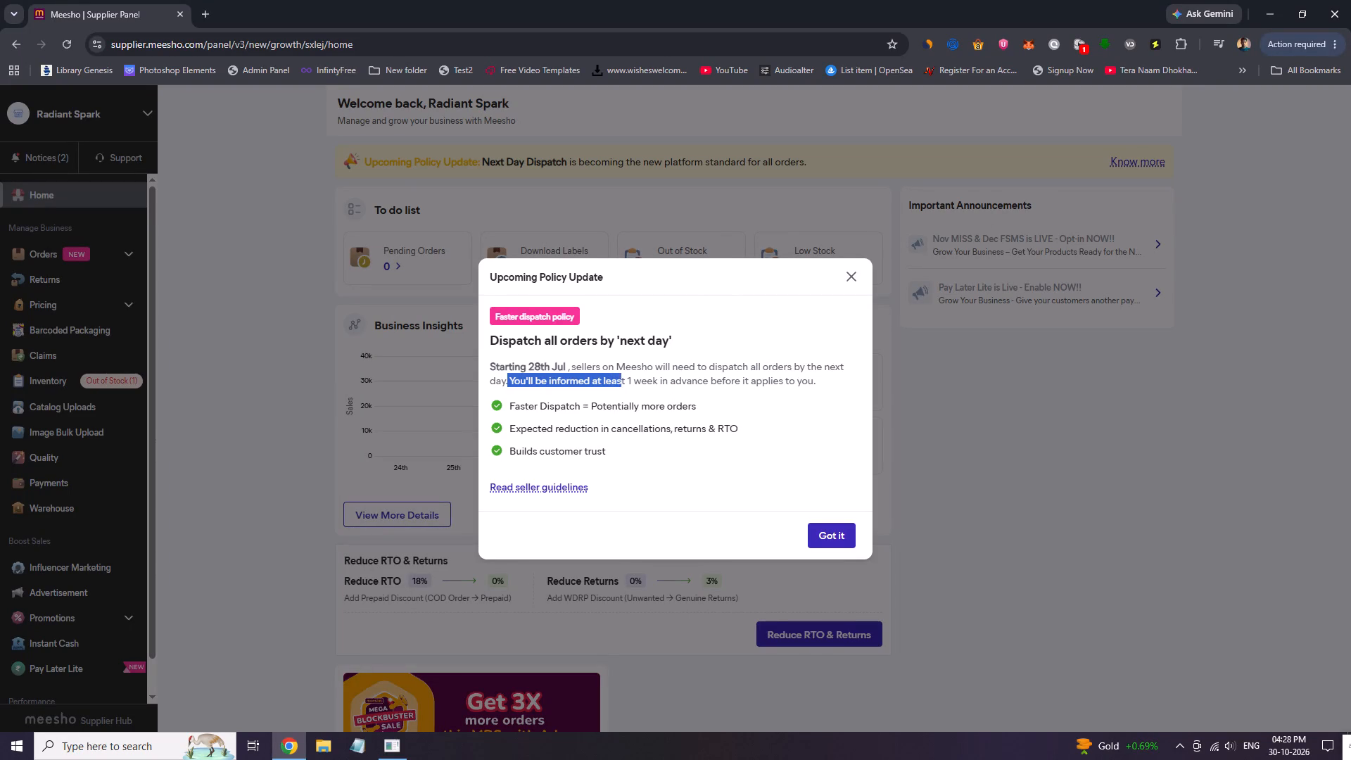
pyautogui.moveTo(621, 384); pyautogui.dragTo(776, 384)
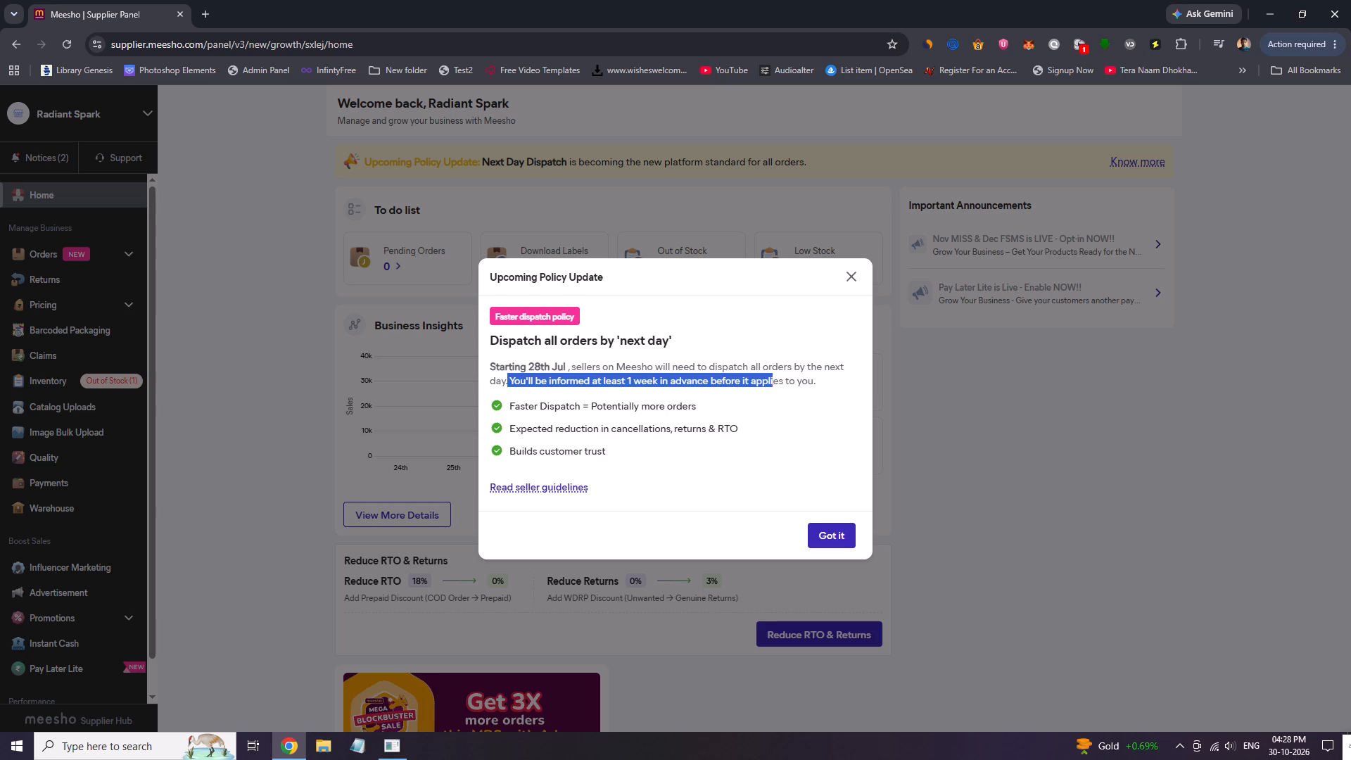
pyautogui.moveTo(776, 384); pyautogui.dragTo(811, 384)
pyautogui.click(813, 428)
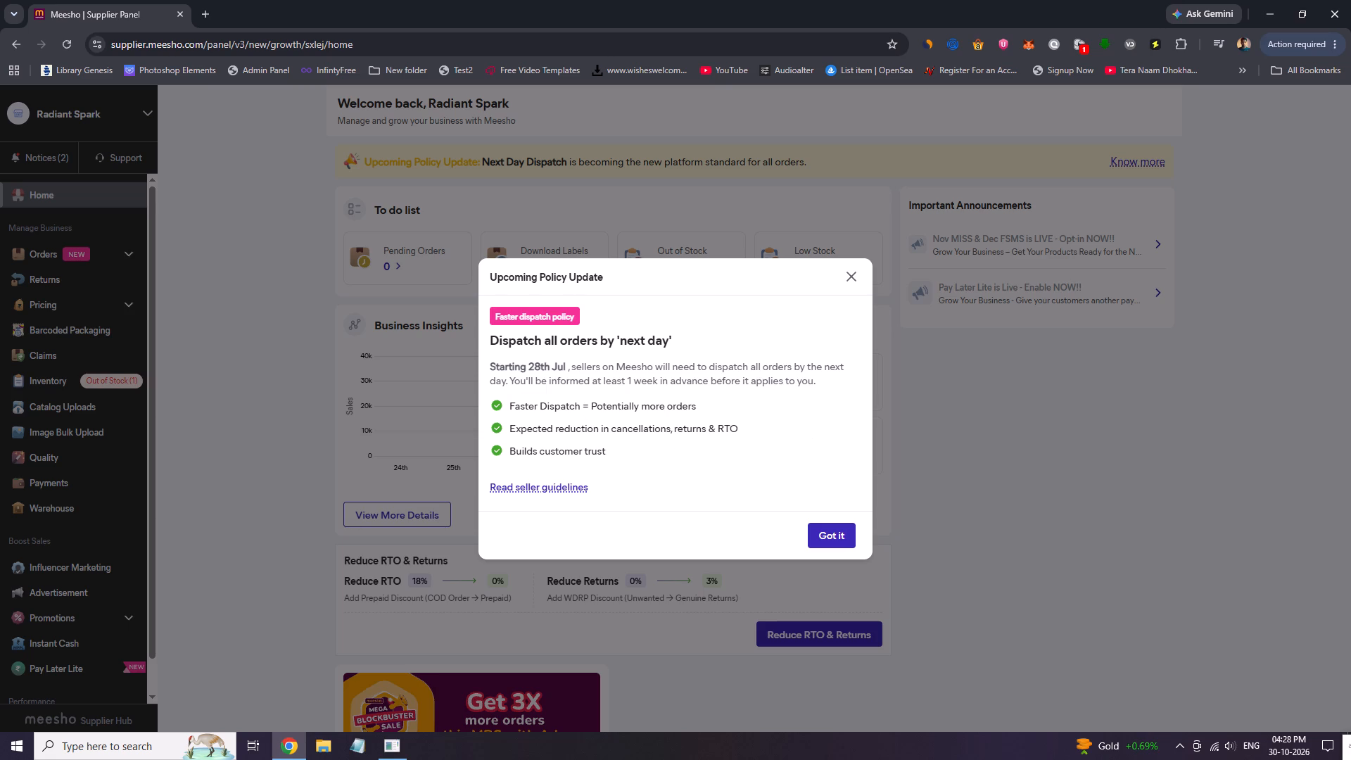
pyautogui.moveTo(592, 405); pyautogui.dragTo(731, 395)
pyautogui.click(740, 398)
pyautogui.click(841, 282)
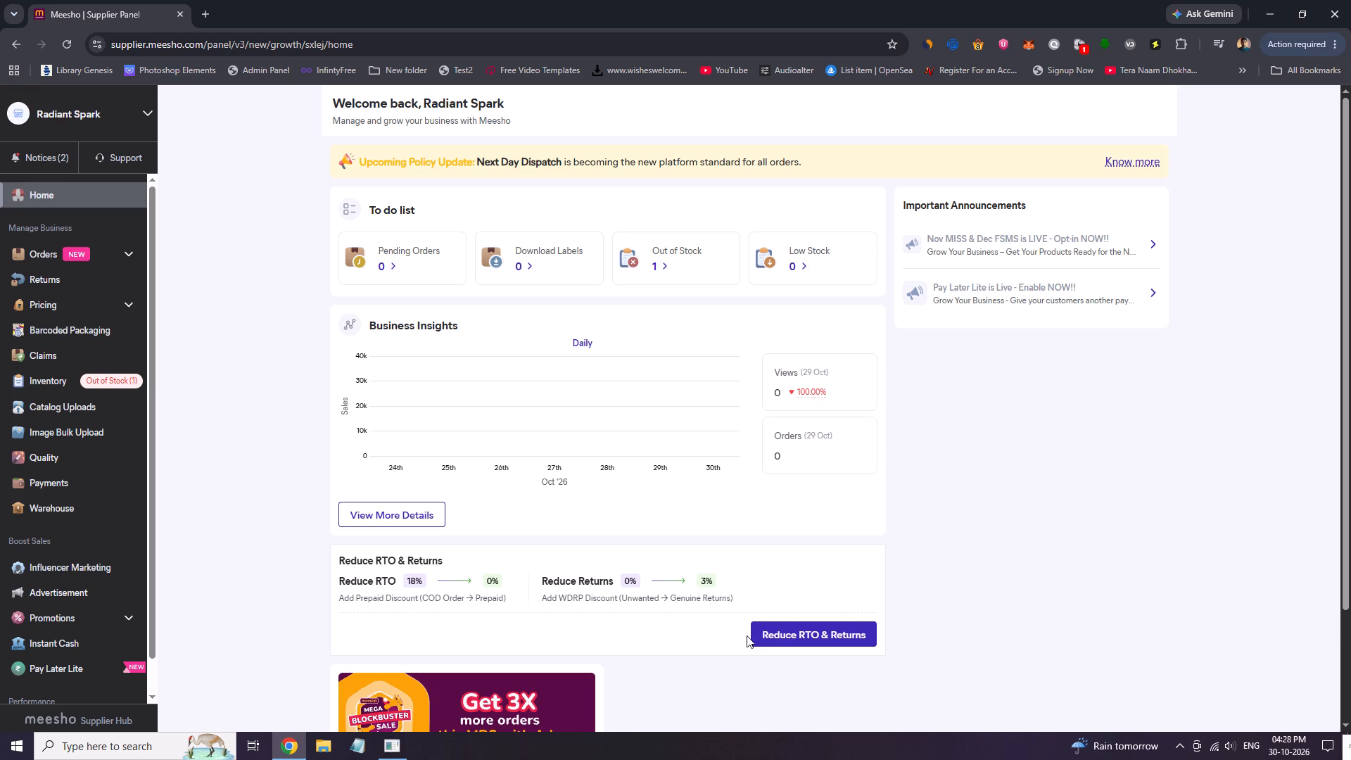
# Look at the Claims page and go to the Inventory.
pyautogui.click(56, 384)
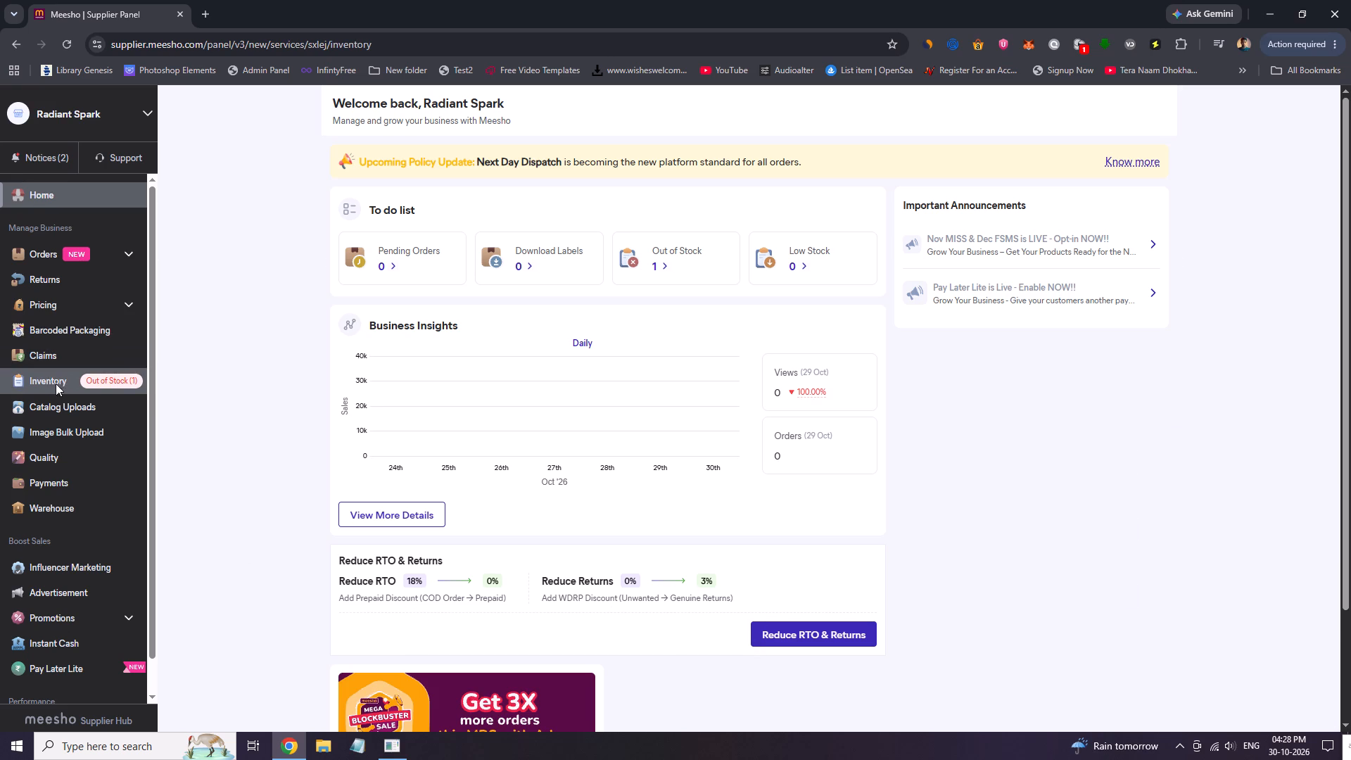
pyautogui.click(52, 357)
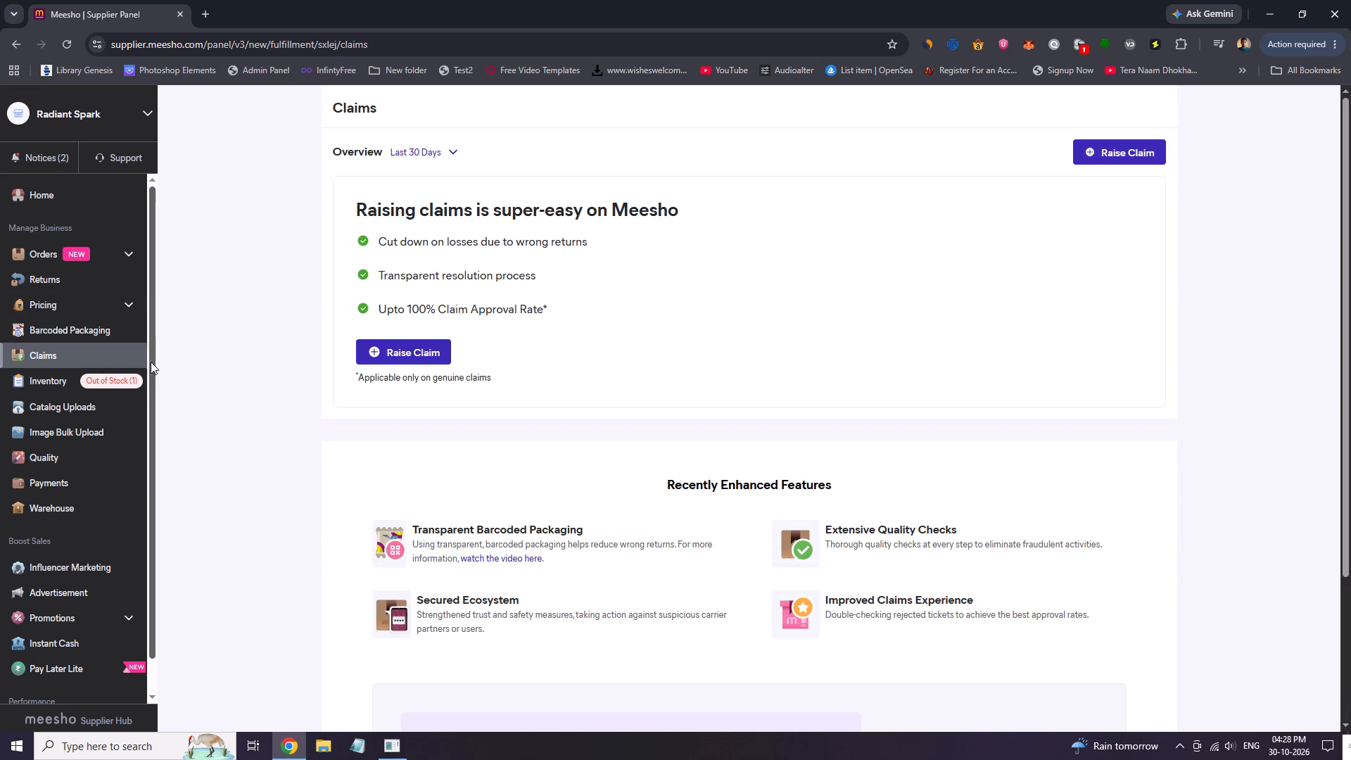
pyautogui.click(56, 381)
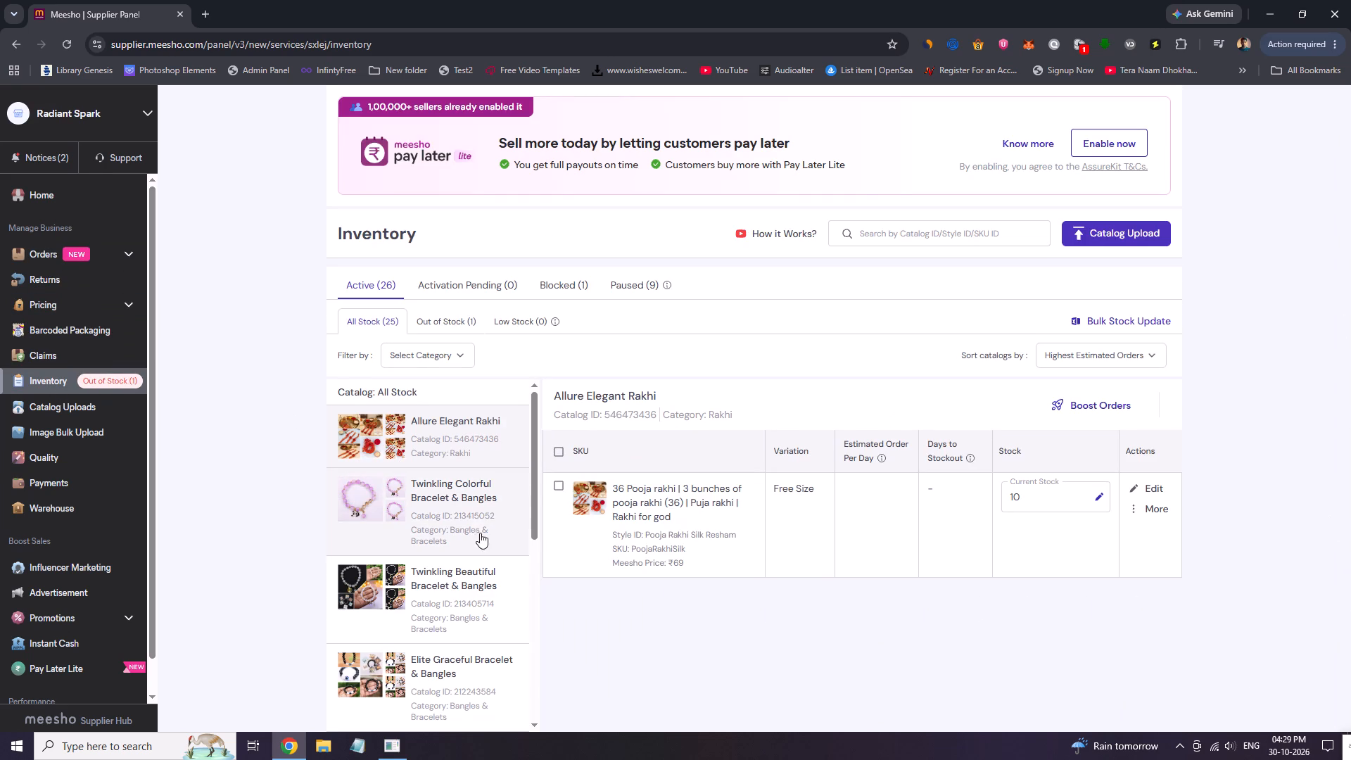
# View the product details of the Korean crystal bracelet in the Twinkling Beautiful Bracelet & Bangles catalog, and close them.
pyautogui.click(369, 592)
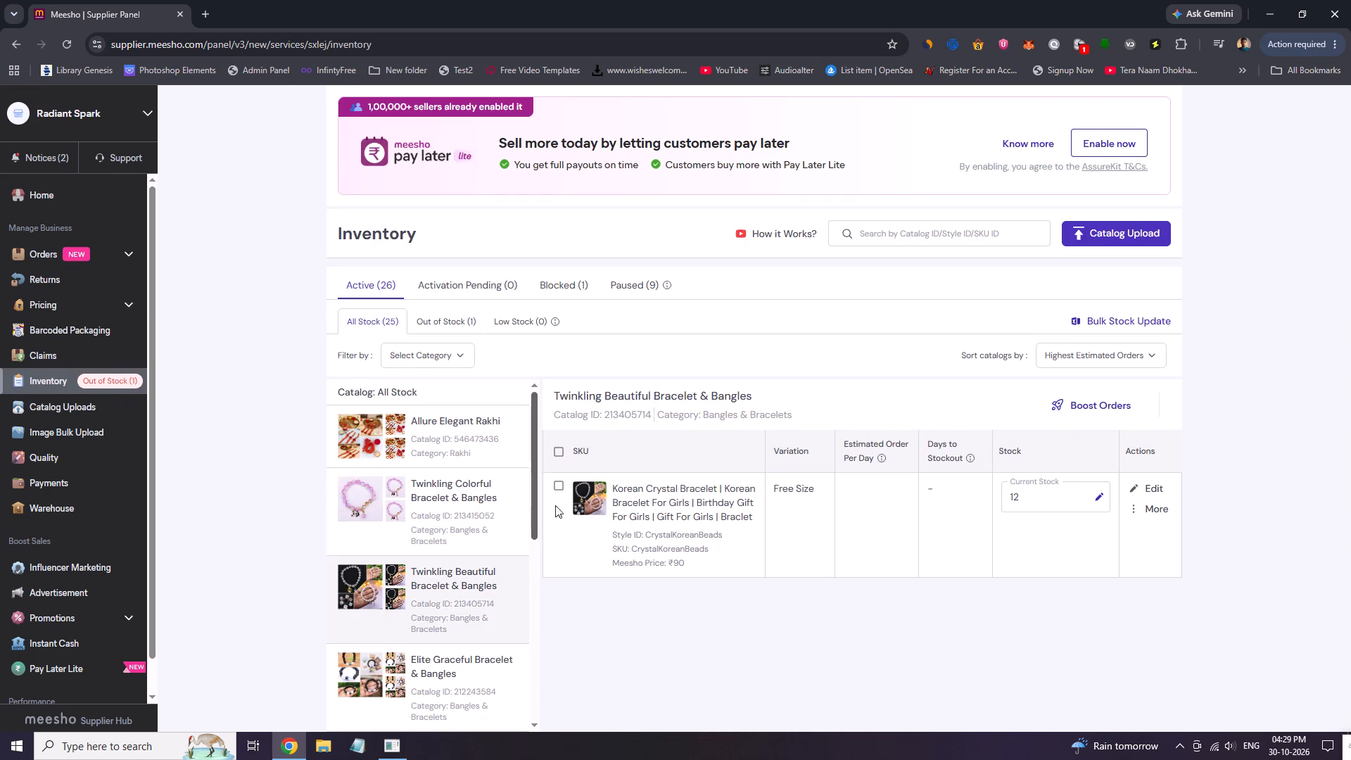
pyautogui.click(590, 502)
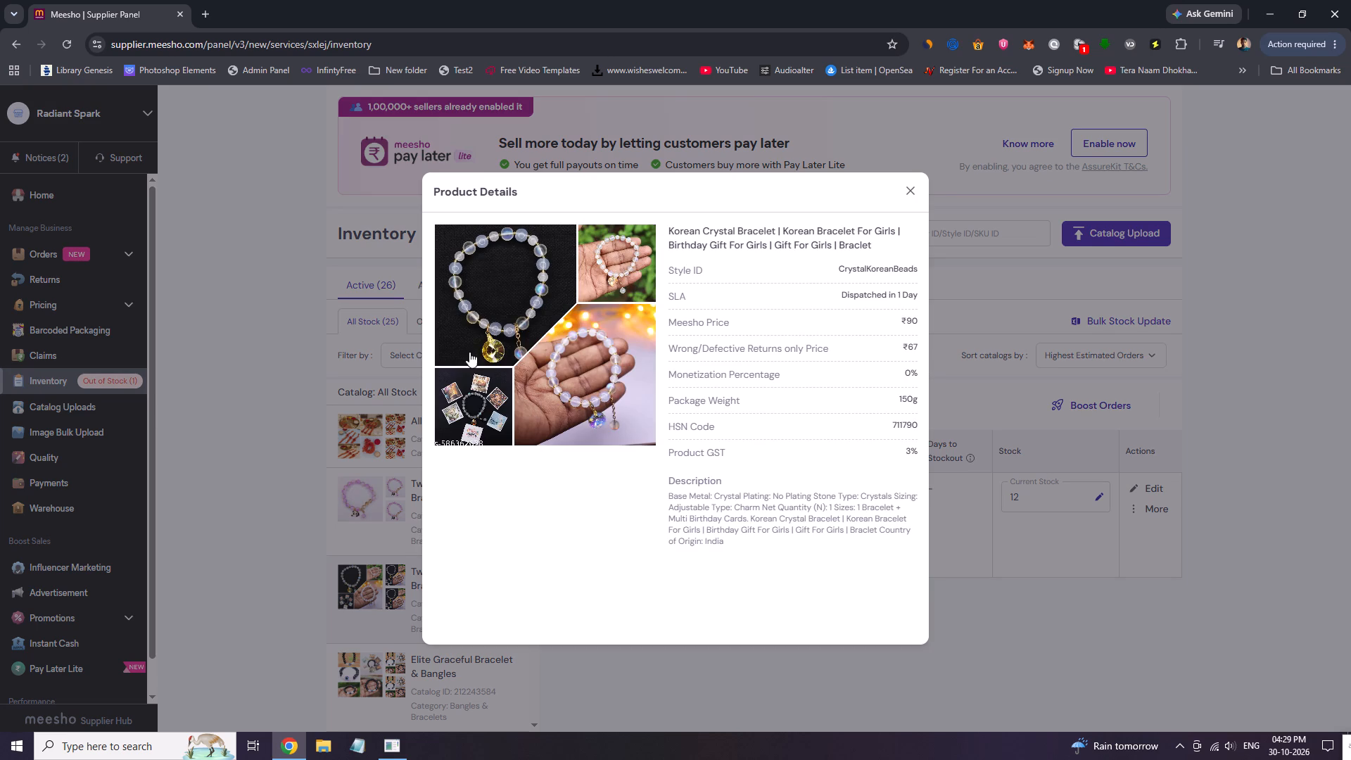
pyautogui.click(248, 493)
pyautogui.click(383, 678)
pyautogui.click(913, 191)
# View the product details of the evil eye bracelet in the Elite Graceful Bracelet & Bangles catalog, and close them.
pyautogui.click(374, 665)
pyautogui.click(600, 512)
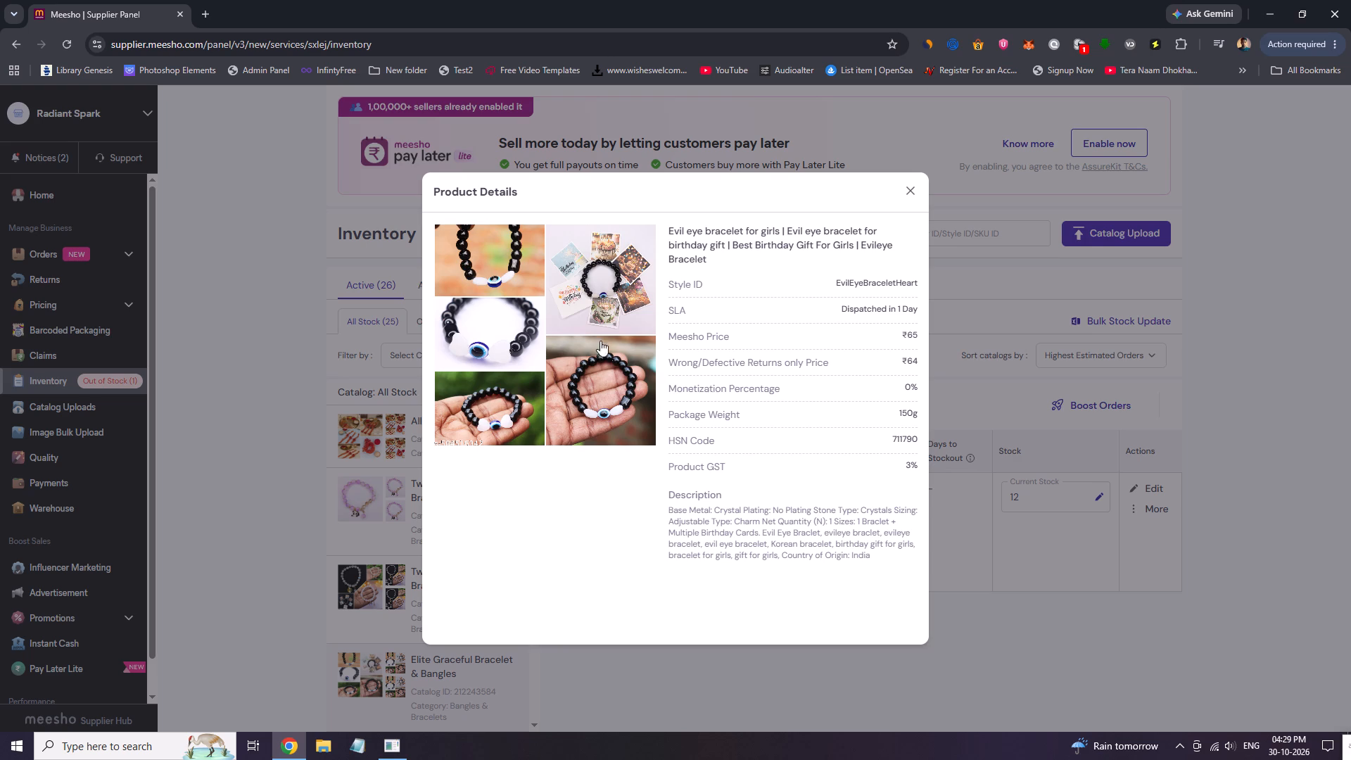
pyautogui.click(251, 502)
pyautogui.click(909, 186)
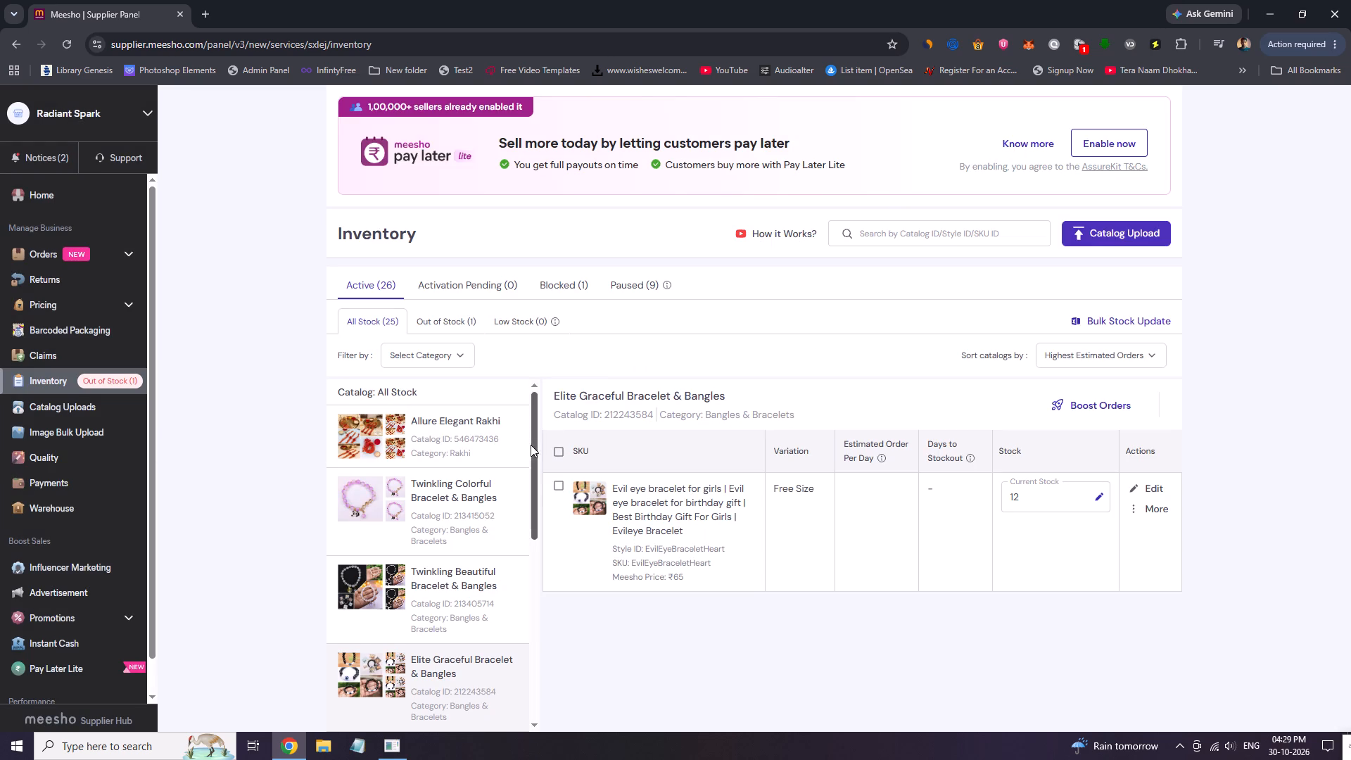
# View the product details of the butterfly necklace in the Allure Graceful Women Necklaces & Chains catalog, and close them.
pyautogui.moveTo(533, 450); pyautogui.dragTo(536, 564)
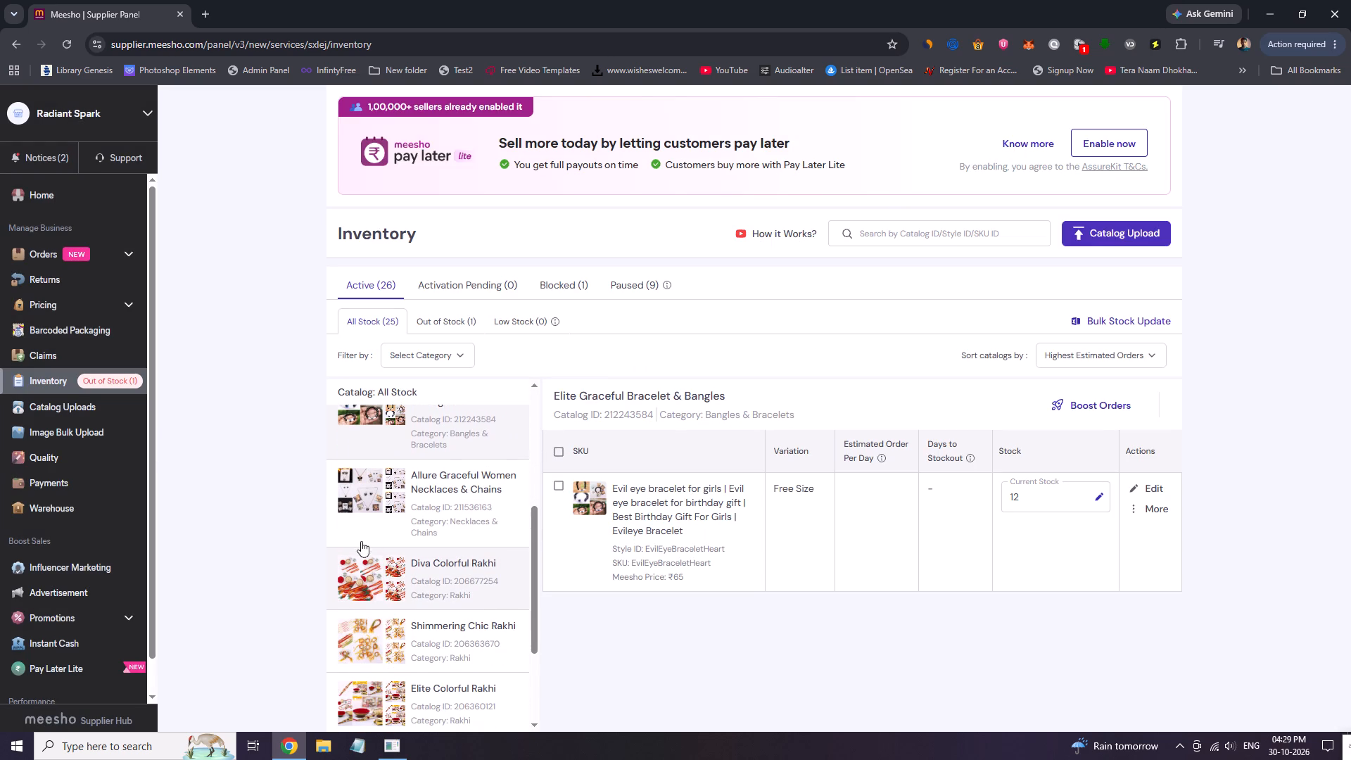
pyautogui.click(357, 500)
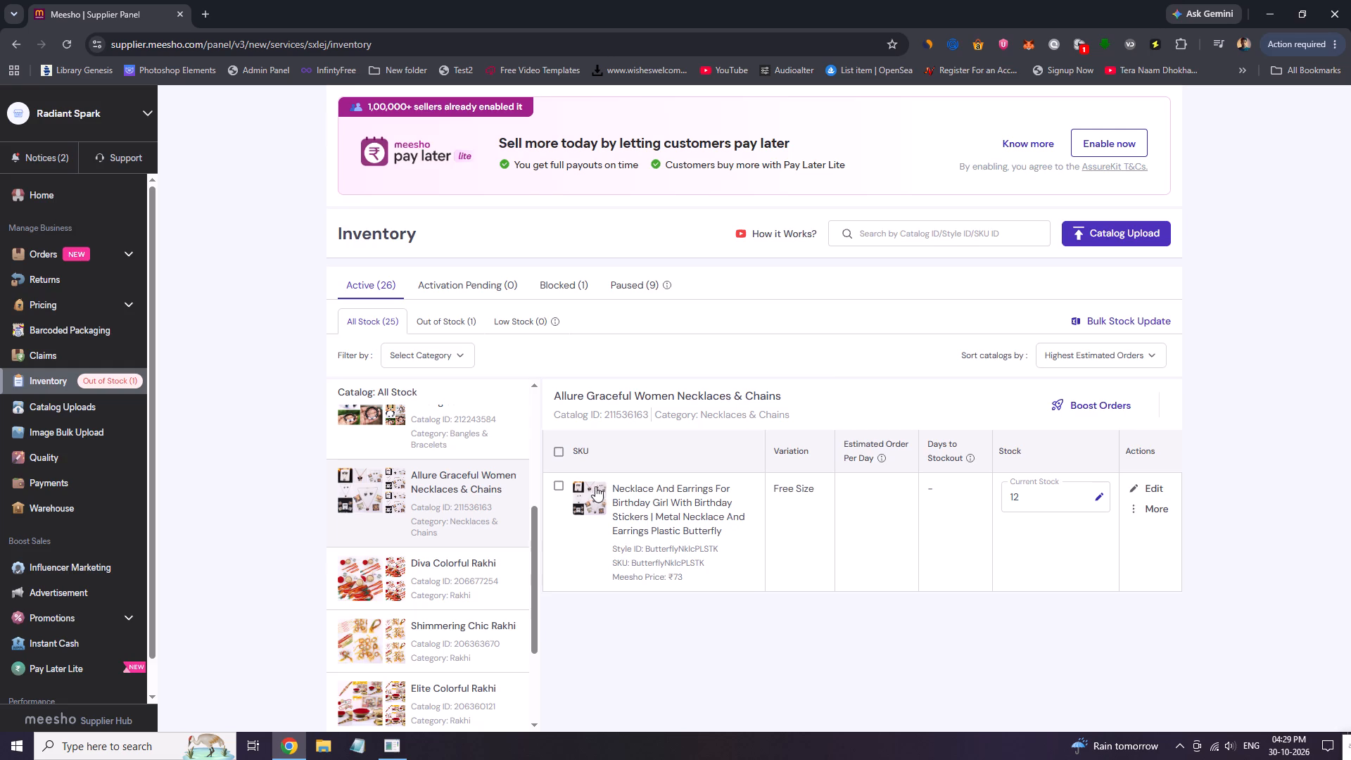
pyautogui.click(591, 488)
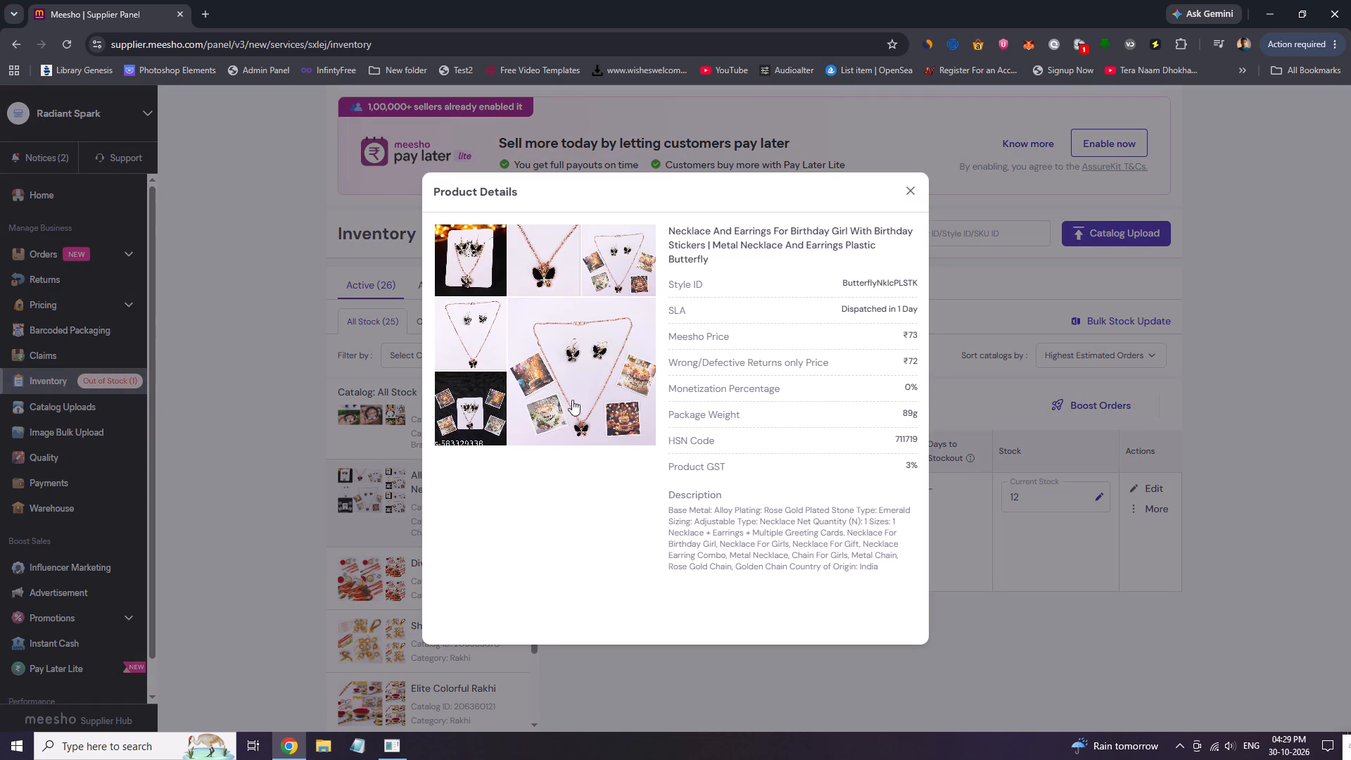
pyautogui.click(226, 500)
pyautogui.click(908, 192)
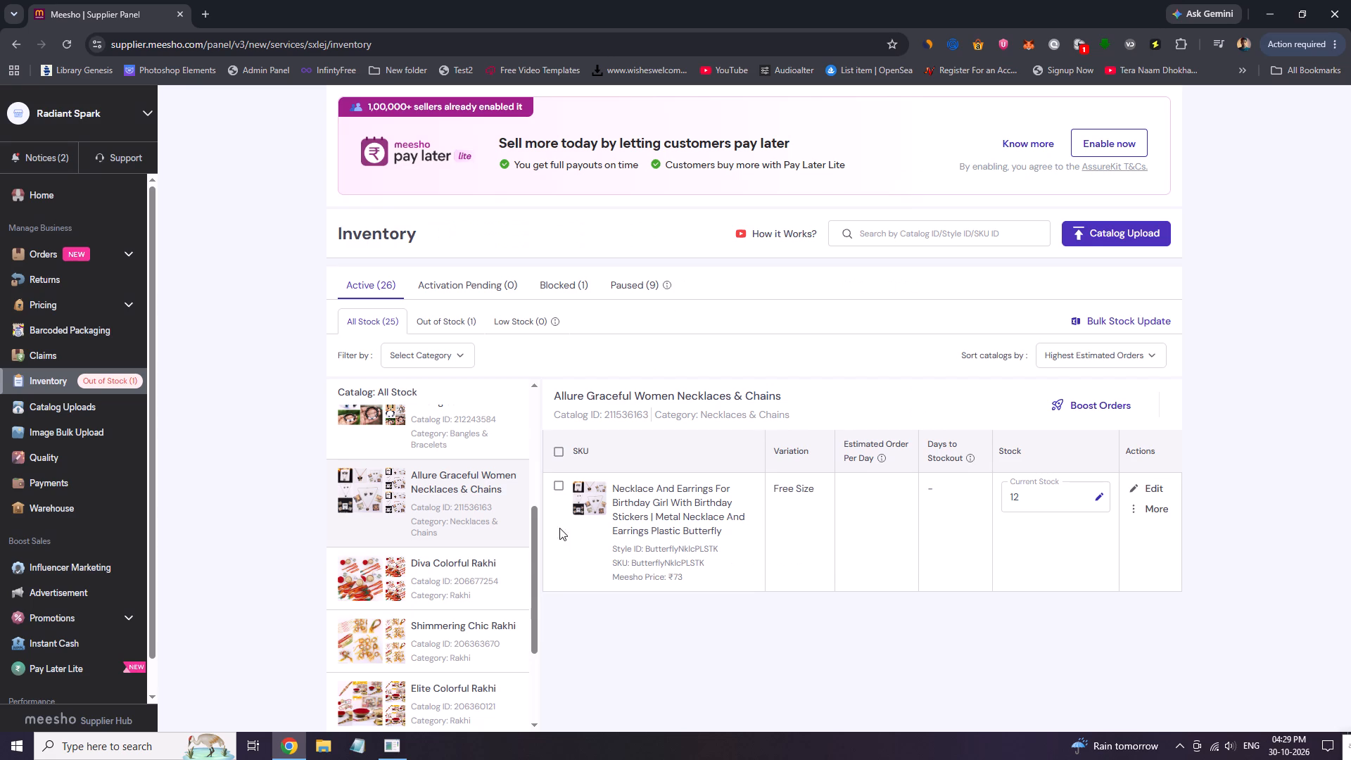
# View the product details of the Sooti pooja rakhi in the Diva Colorful Rakhi catalog, and close them.
pyautogui.moveTo(535, 550); pyautogui.dragTo(532, 629)
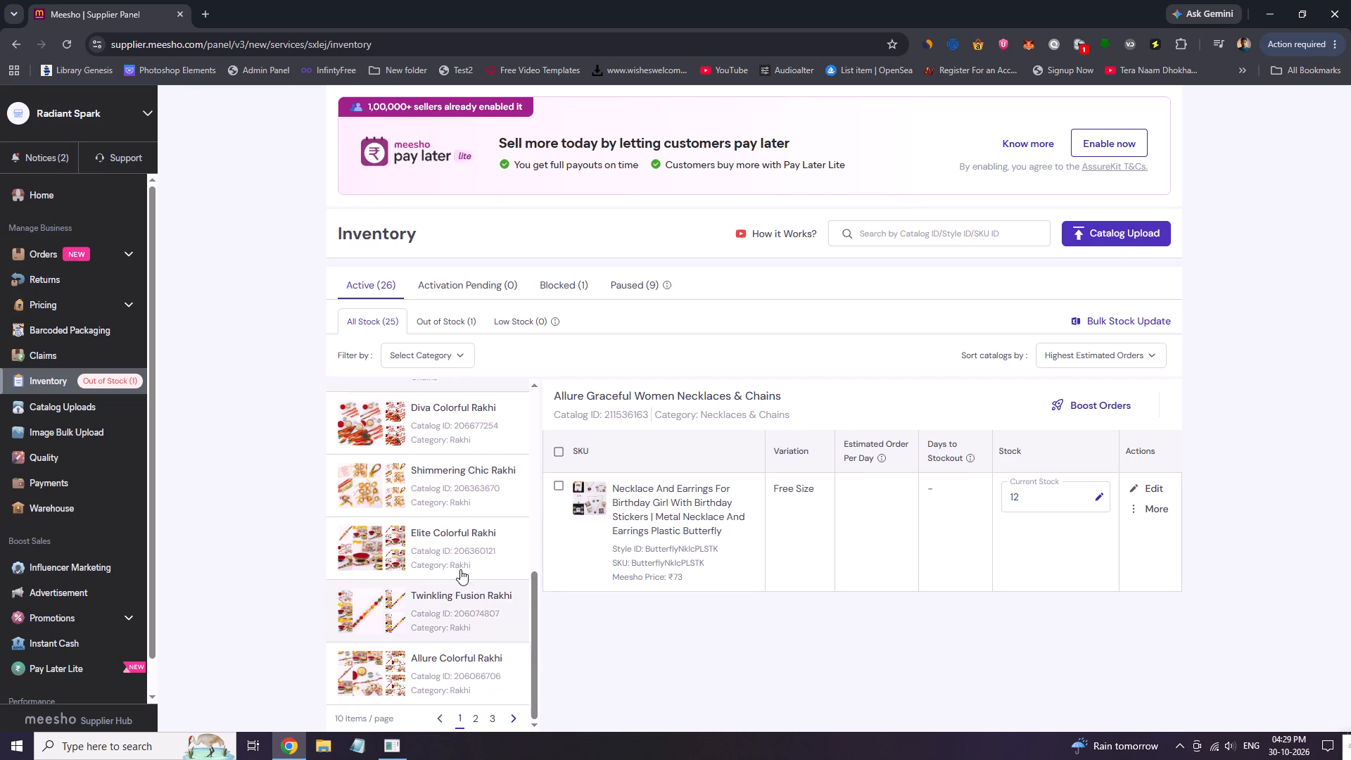
pyautogui.click(340, 425)
pyautogui.click(584, 485)
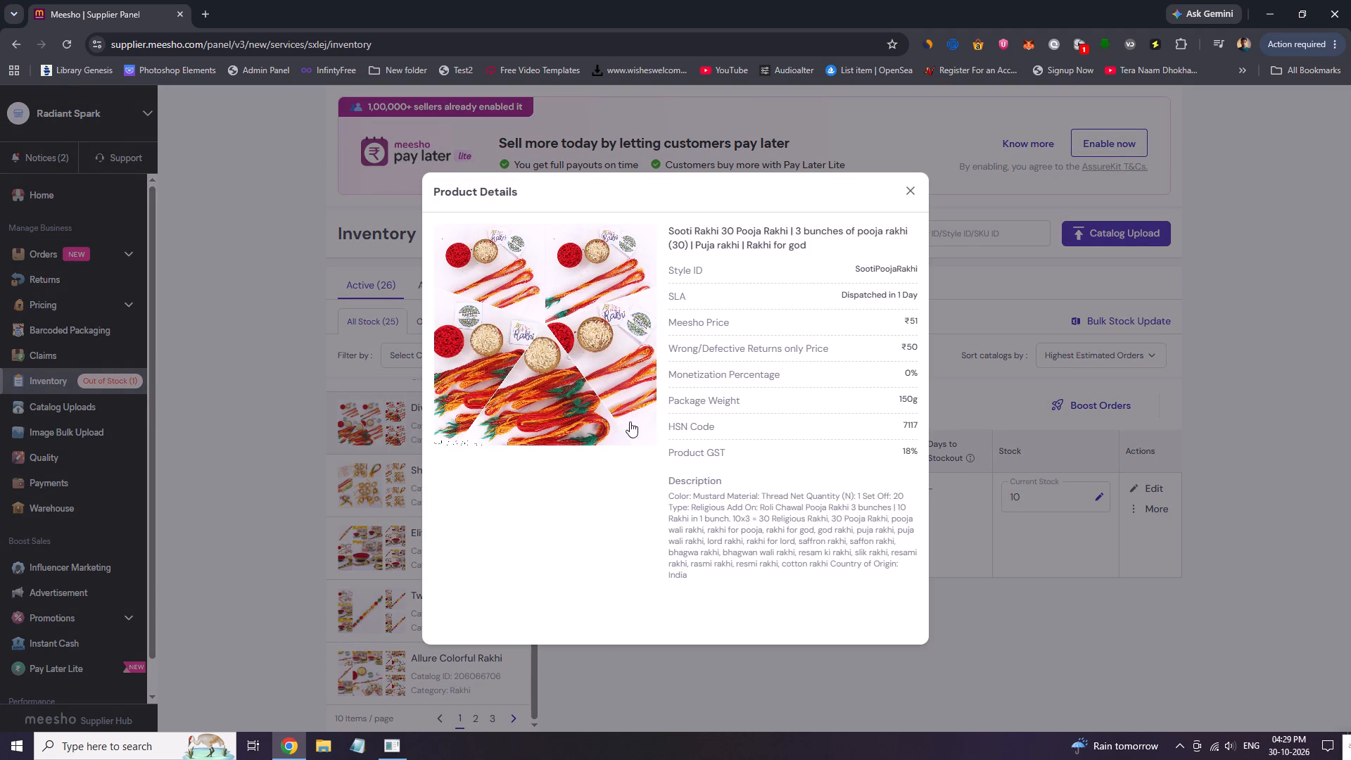
pyautogui.click(913, 189)
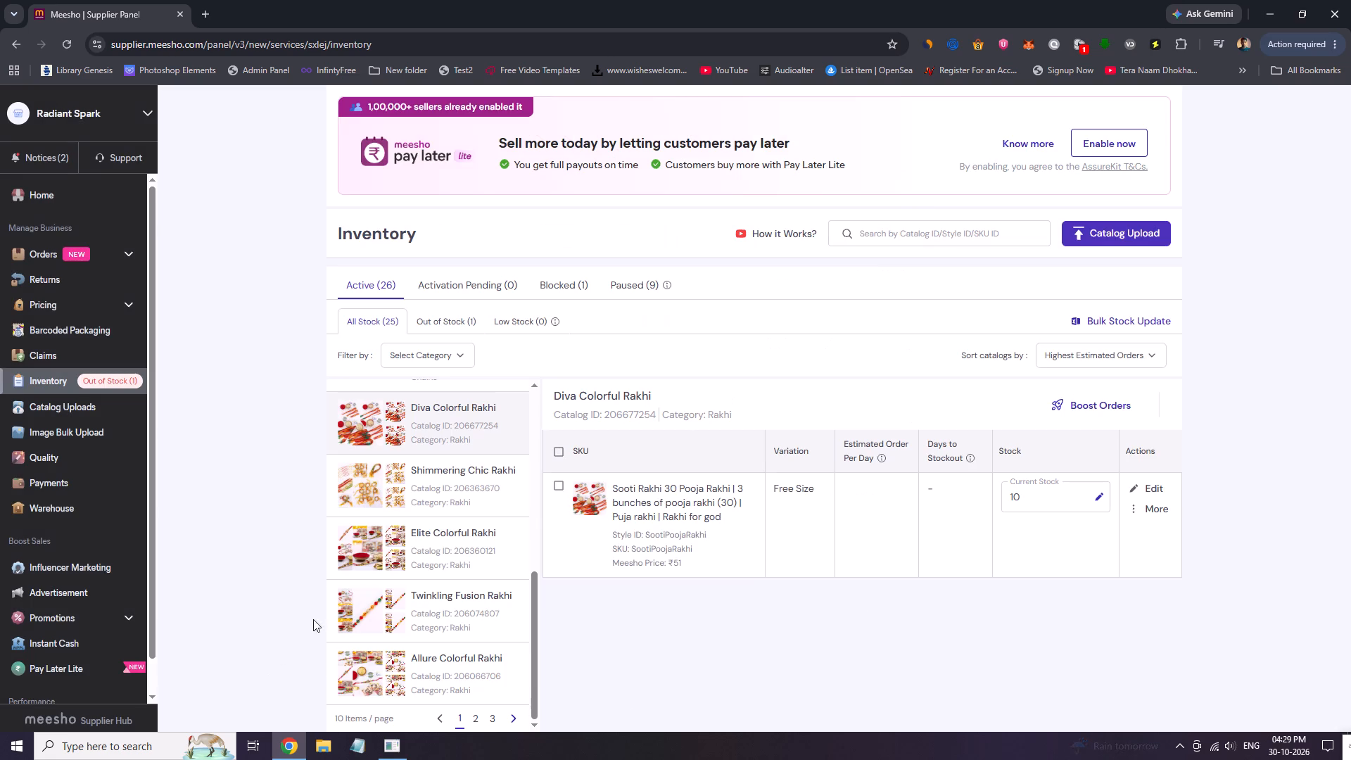
# View the tri-color thread's product details and enlarged image in the Shimmering Chic Rakhi catalog, and close both.
pyautogui.click(375, 498)
pyautogui.click(580, 494)
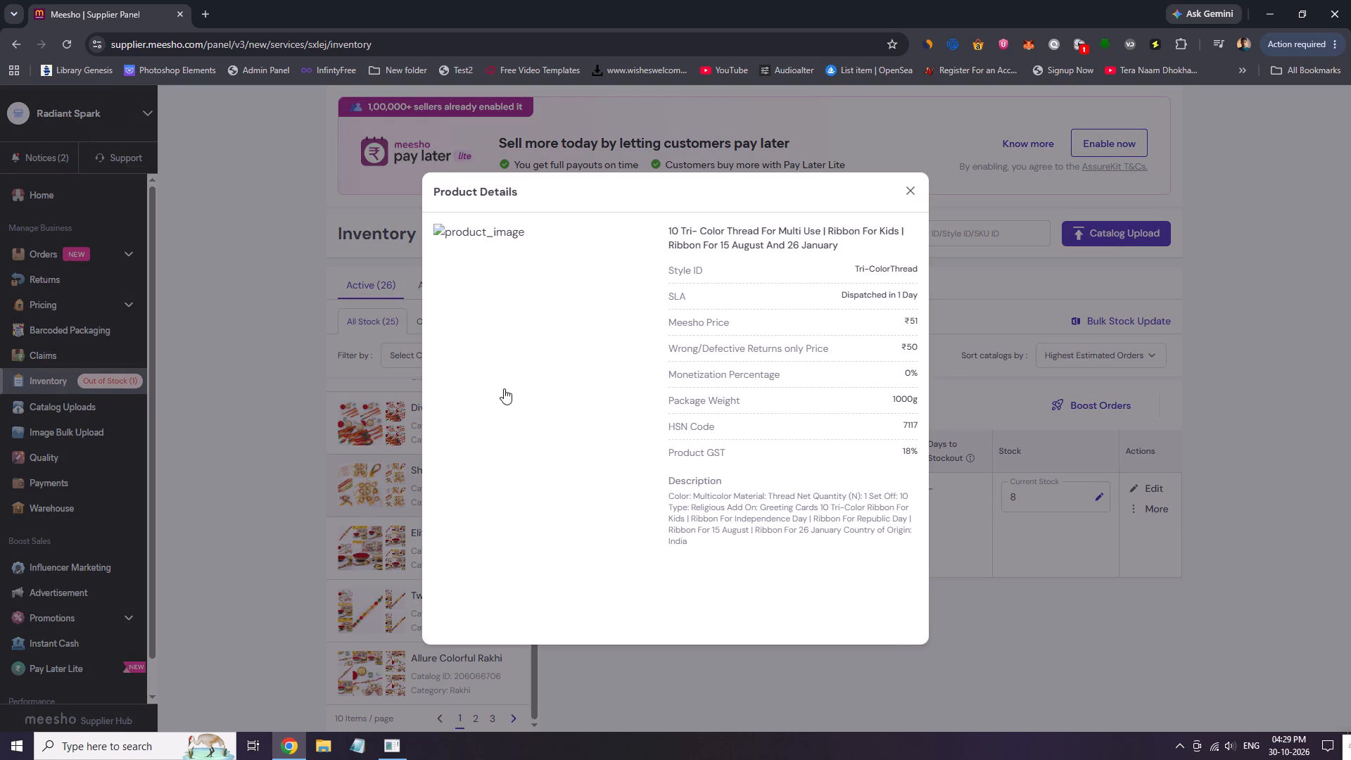
pyautogui.click(519, 300)
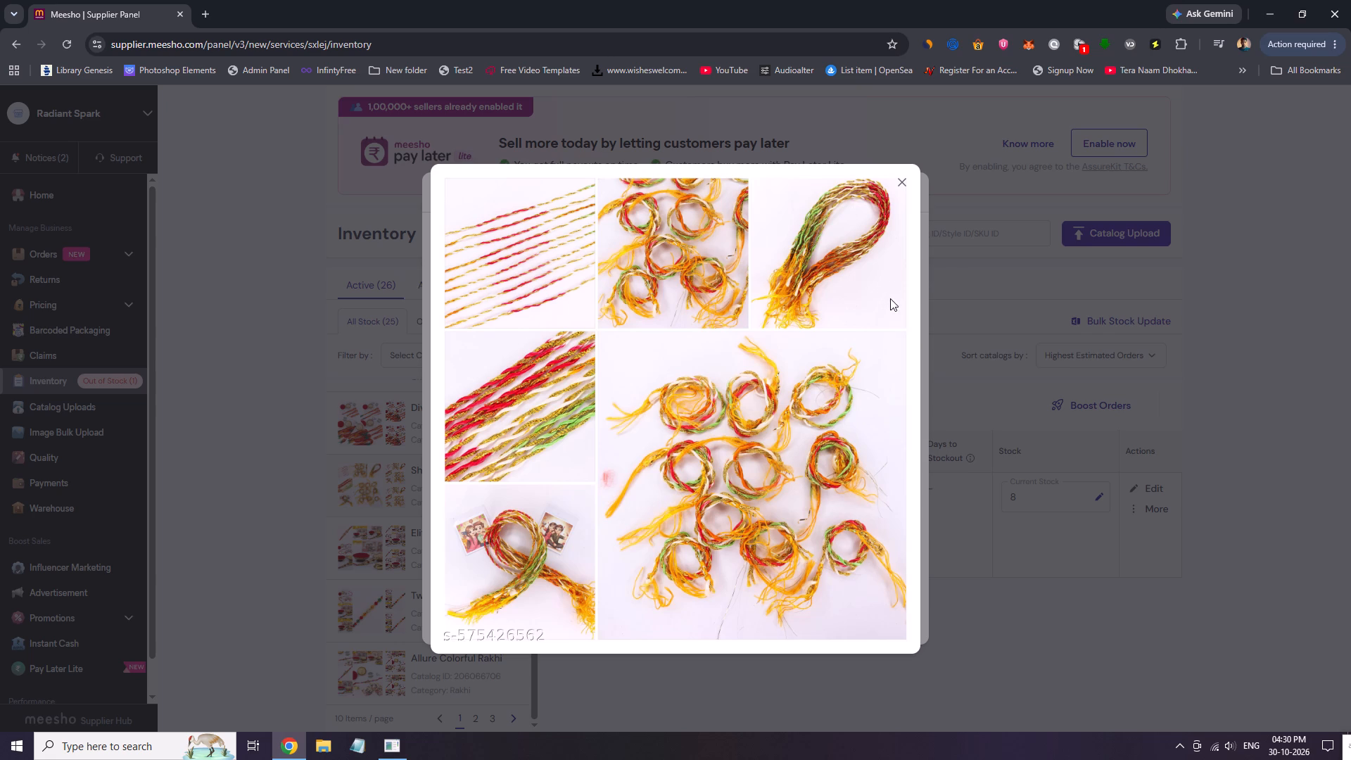
pyautogui.click(906, 179)
pyautogui.click(913, 191)
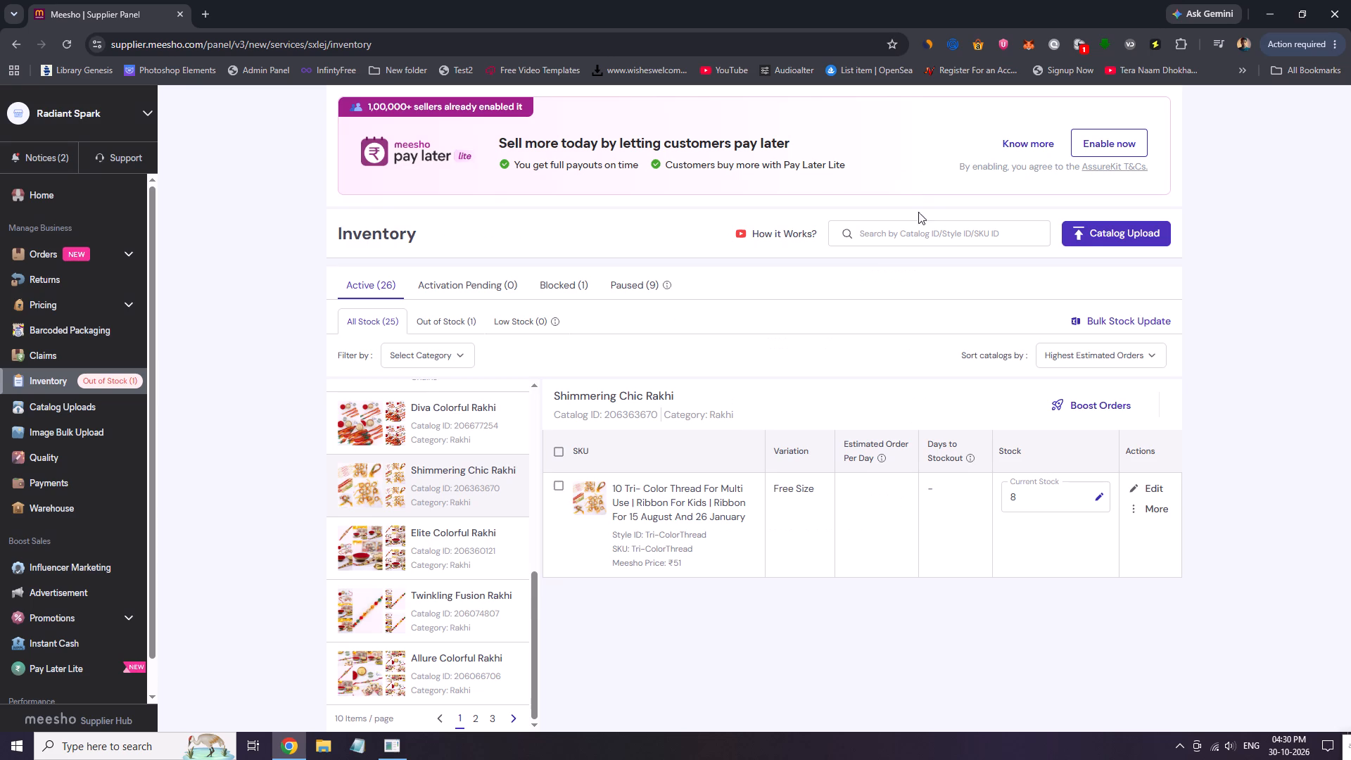
# Look through the active catalog list, re-examine the Shimmering Chic Rakhi product's details and enlarged image, and close both.
pyautogui.moveTo(533, 590); pyautogui.dragTo(533, 651)
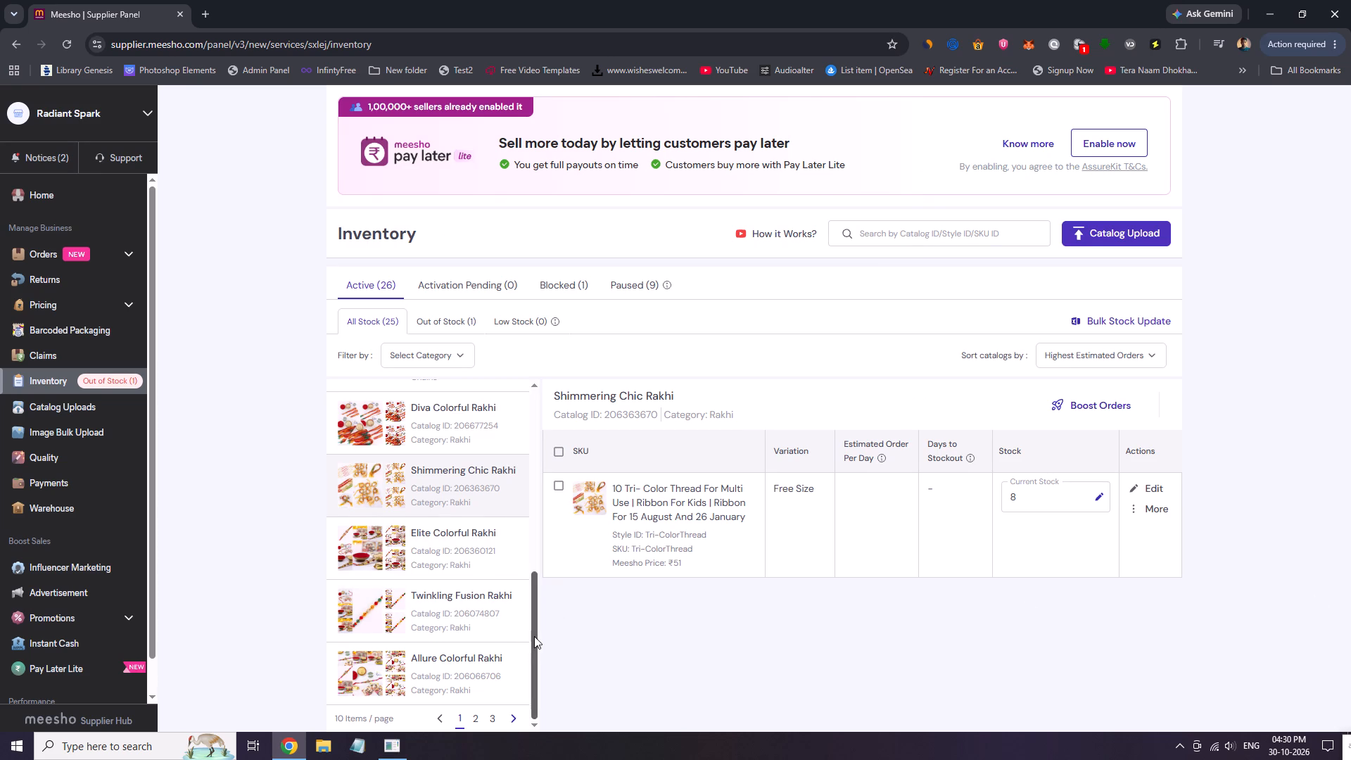
pyautogui.moveTo(534, 636); pyautogui.dragTo(548, 408)
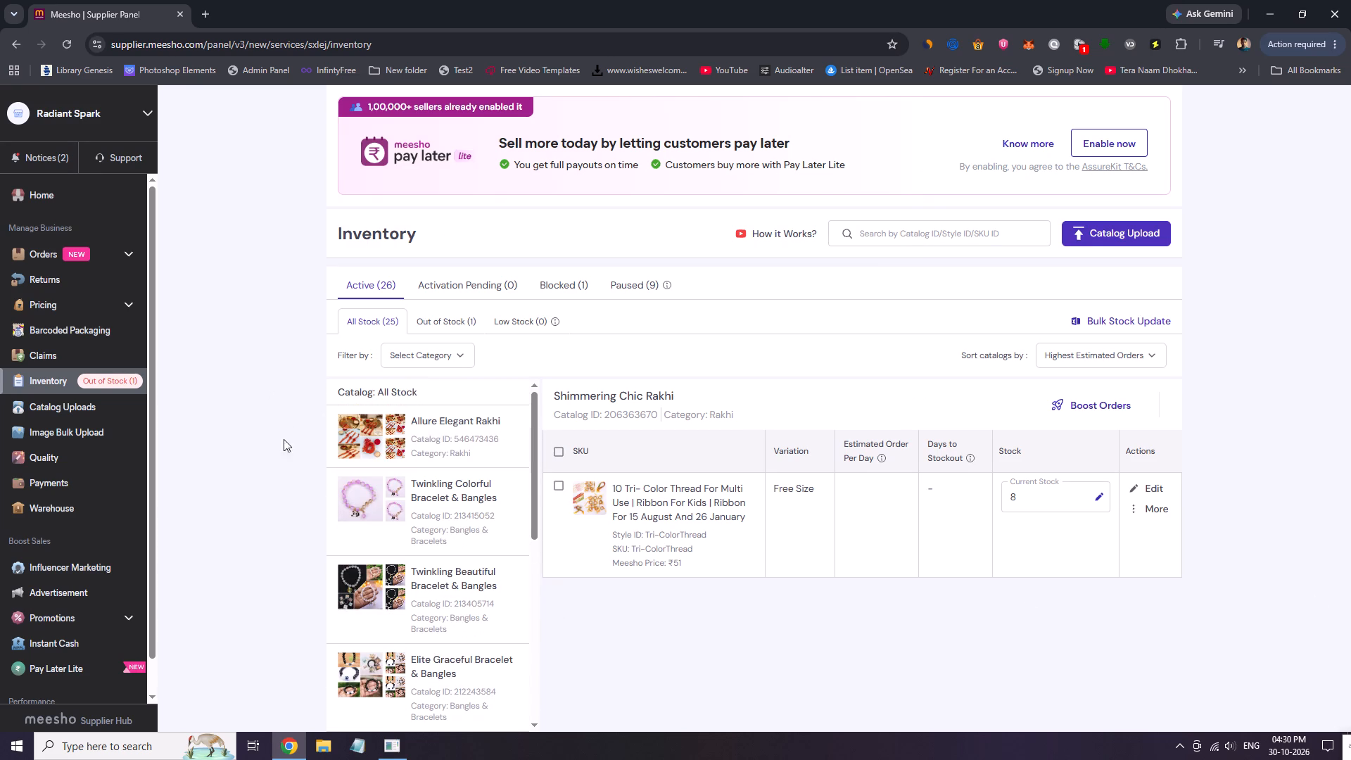
pyautogui.moveTo(531, 472); pyautogui.dragTo(527, 649)
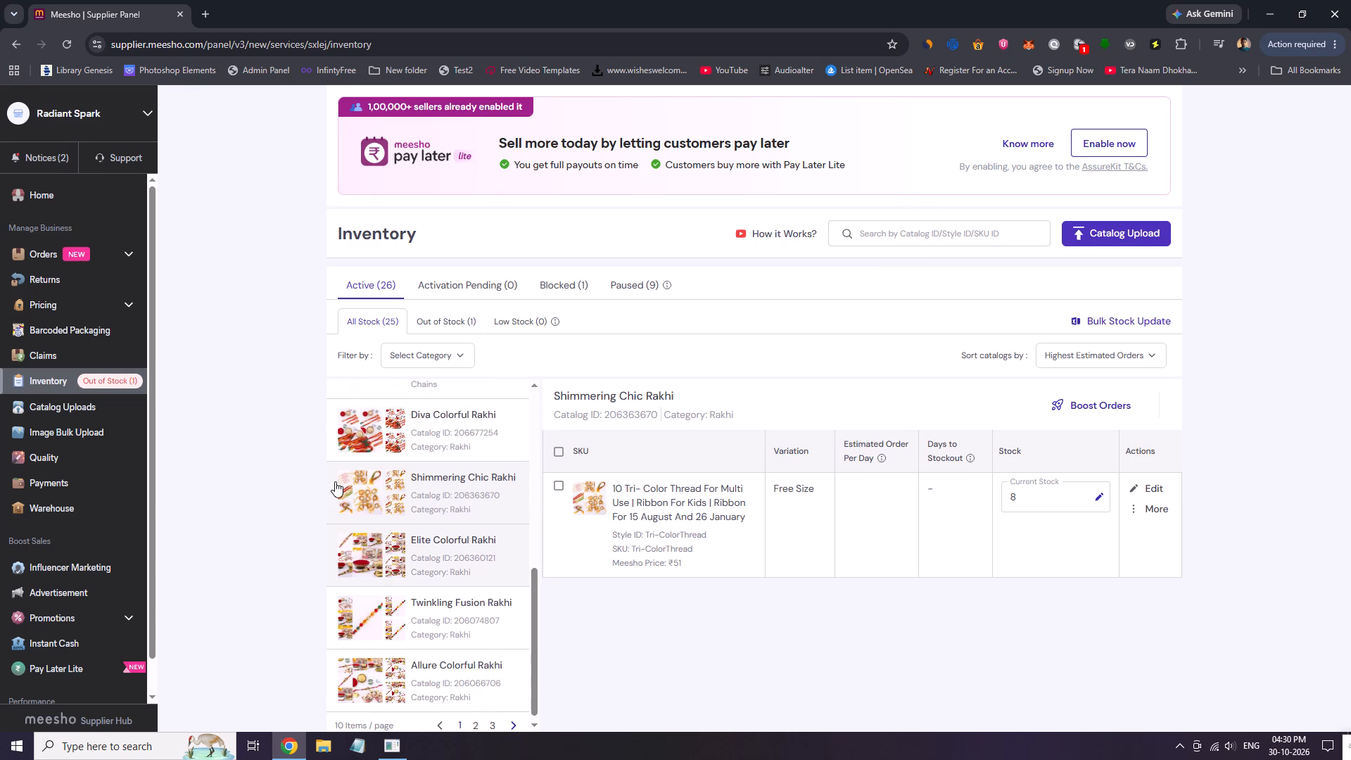
pyautogui.click(362, 481)
pyautogui.click(604, 497)
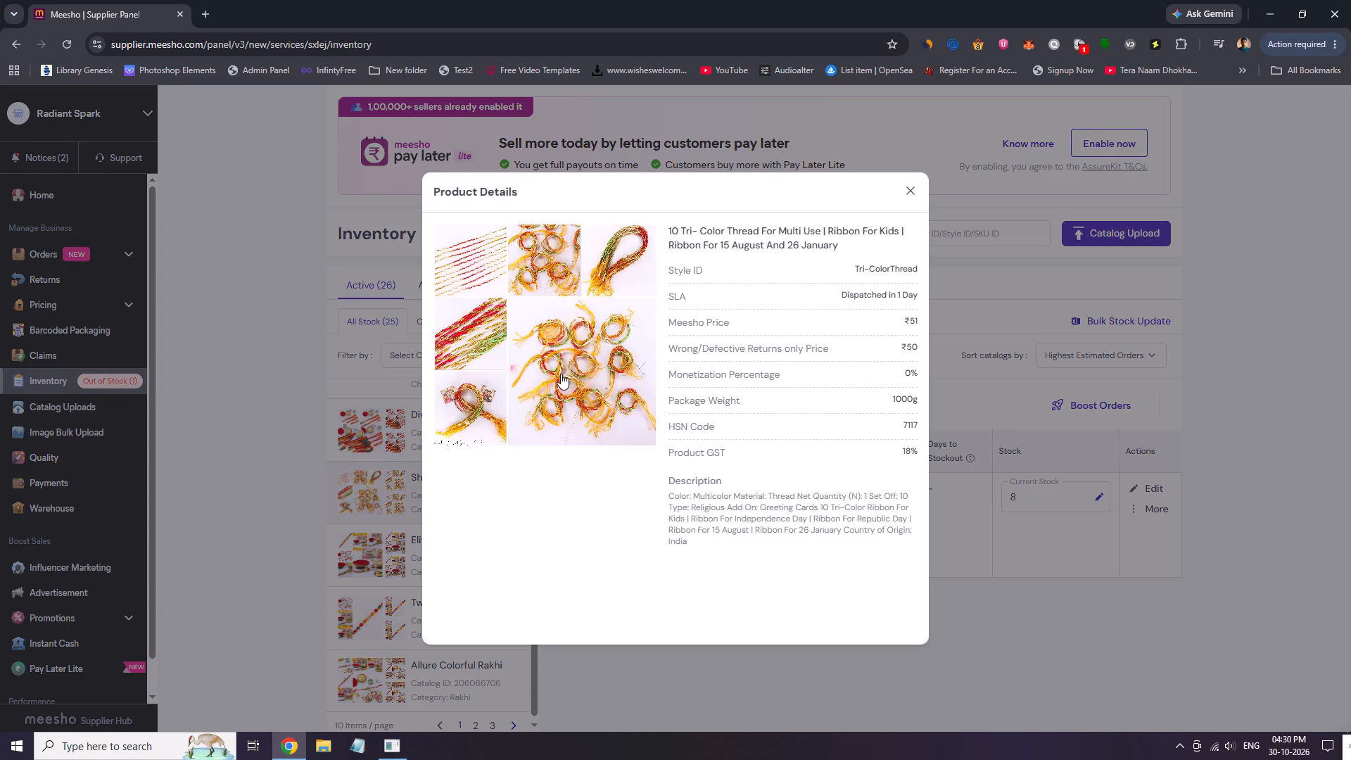
pyautogui.click(561, 370)
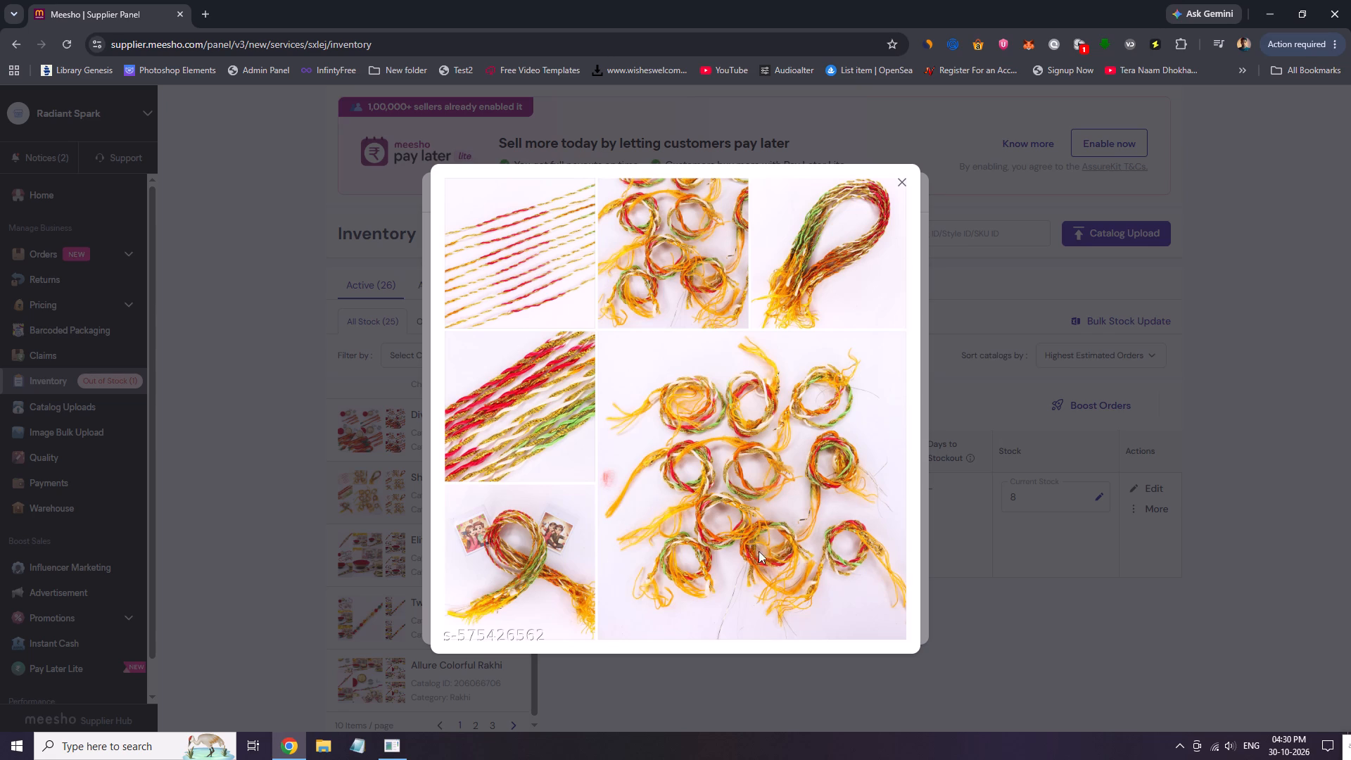
pyautogui.click(903, 182)
pyautogui.click(904, 193)
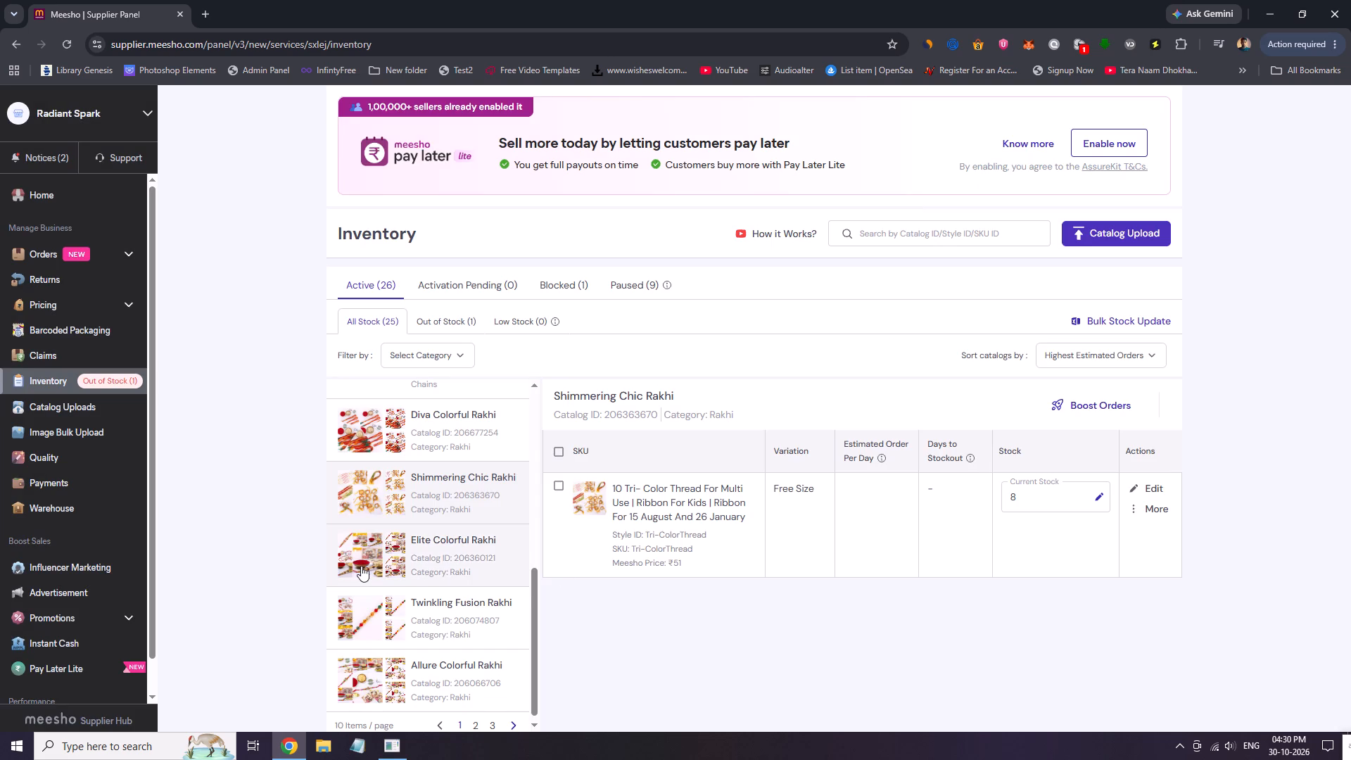
# View the product details of the beads and diamond rakhi in the Elite Colorful Rakhi catalog, and close them.
pyautogui.click(360, 565)
pyautogui.click(604, 500)
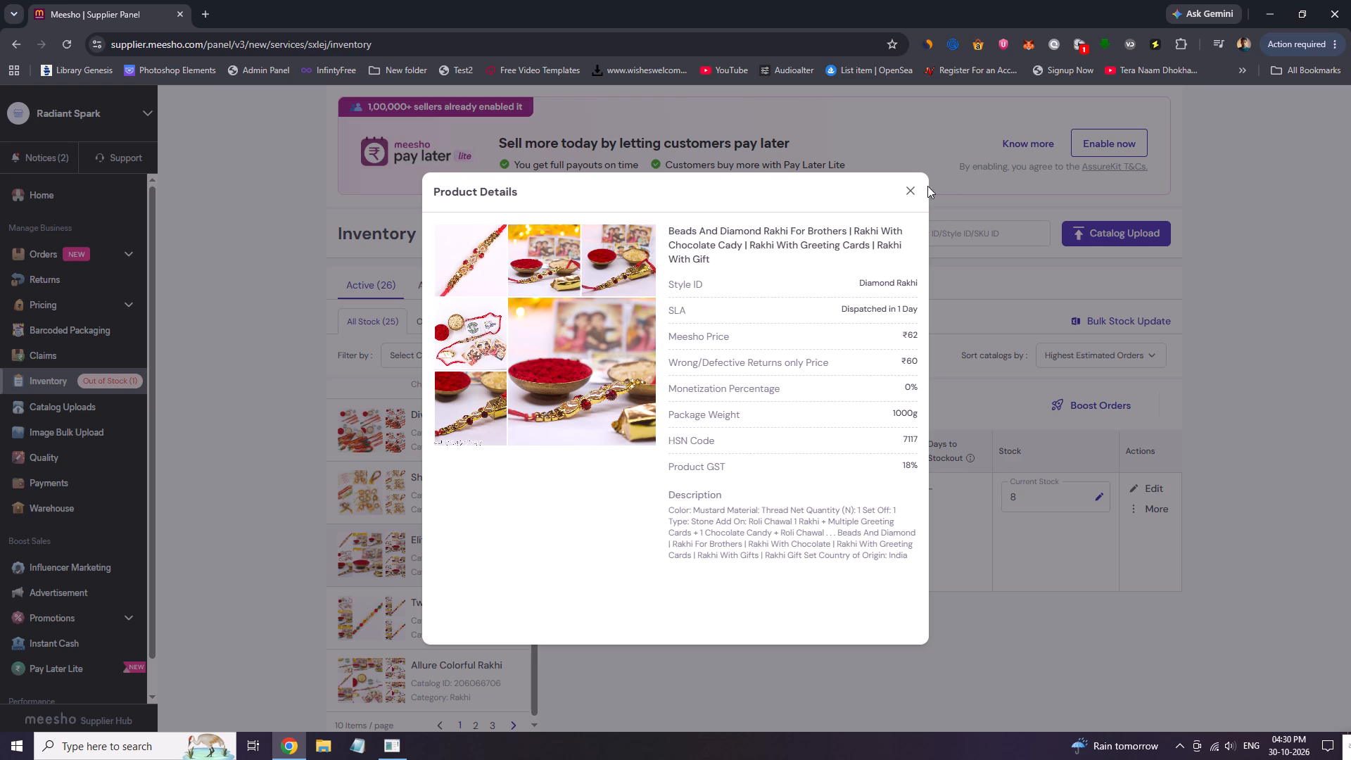
pyautogui.click(907, 189)
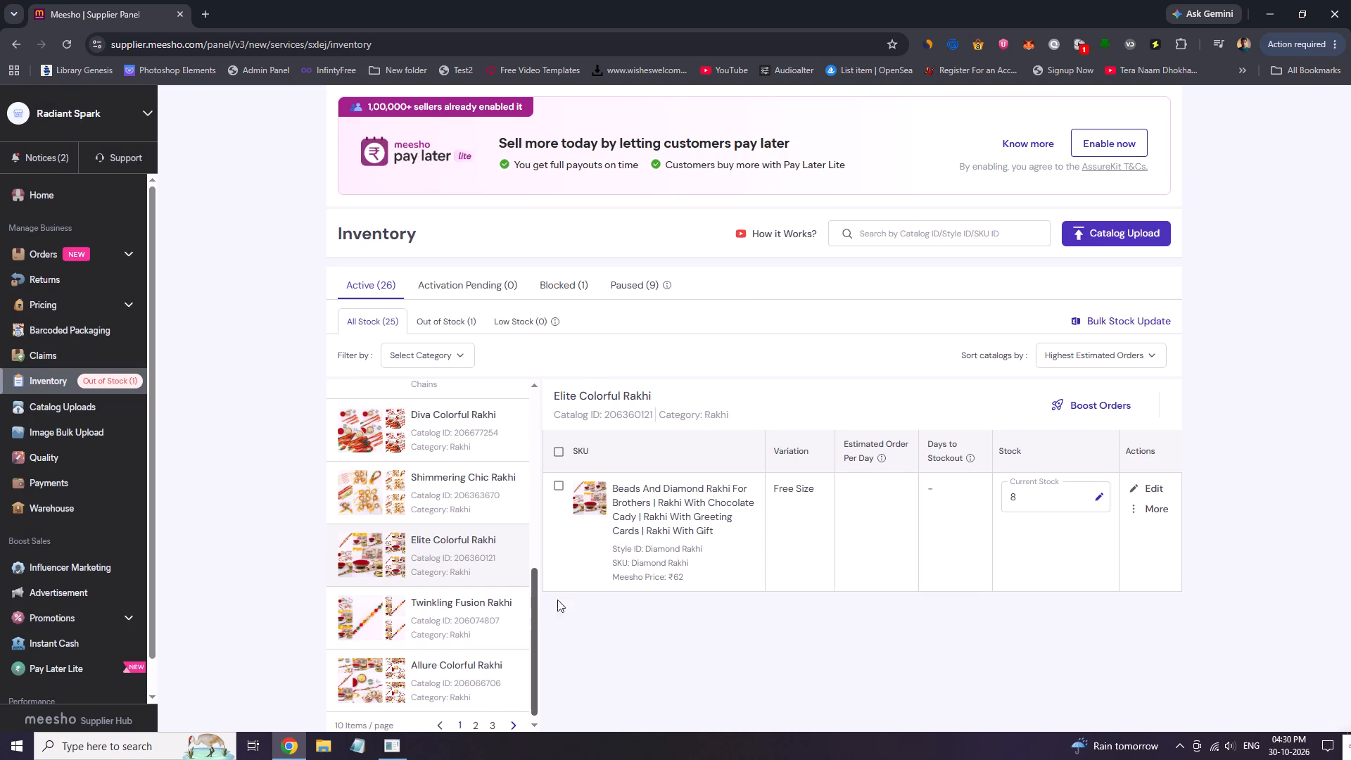
# On the second page of active catalogs, view the Allure Unique Rakhi product's details and price calculator with its GST options, and return to the inventory.
pyautogui.click(478, 723)
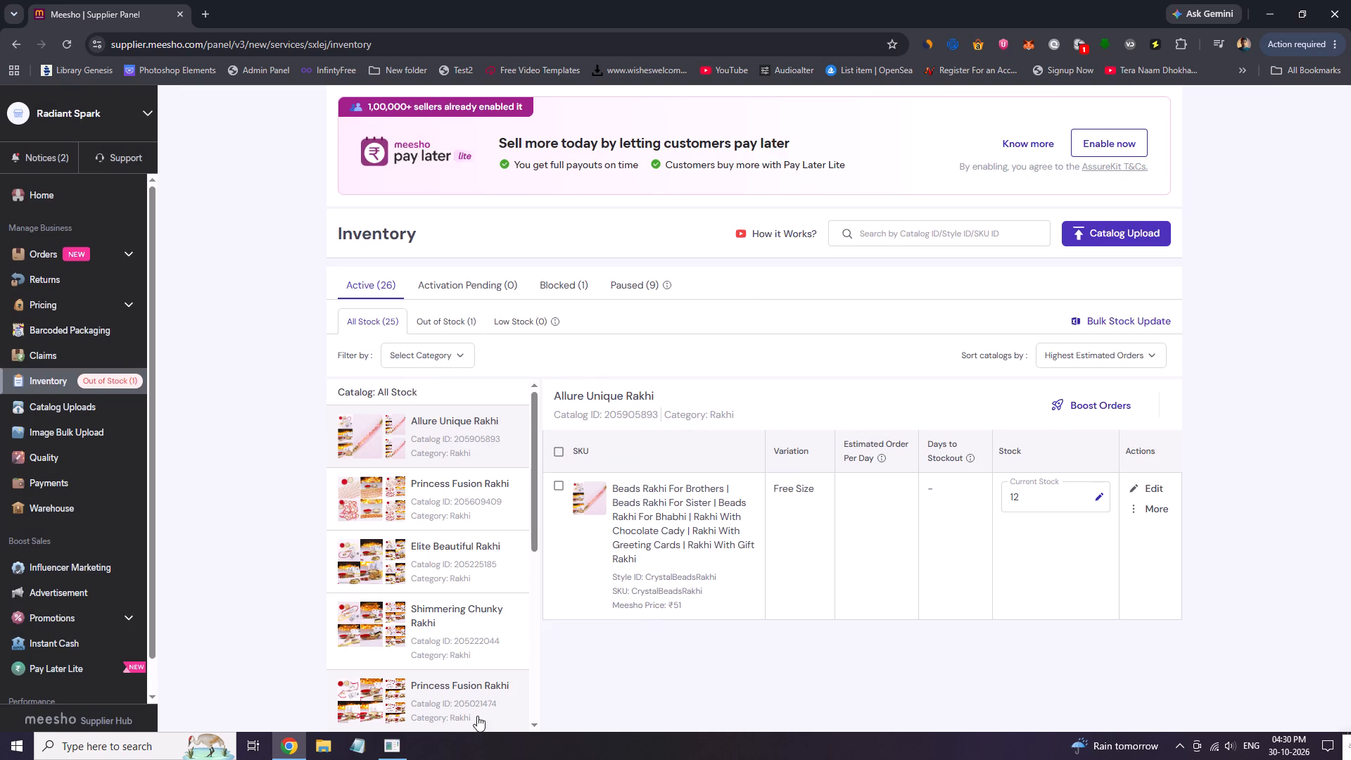
pyautogui.moveTo(535, 504); pyautogui.dragTo(539, 657)
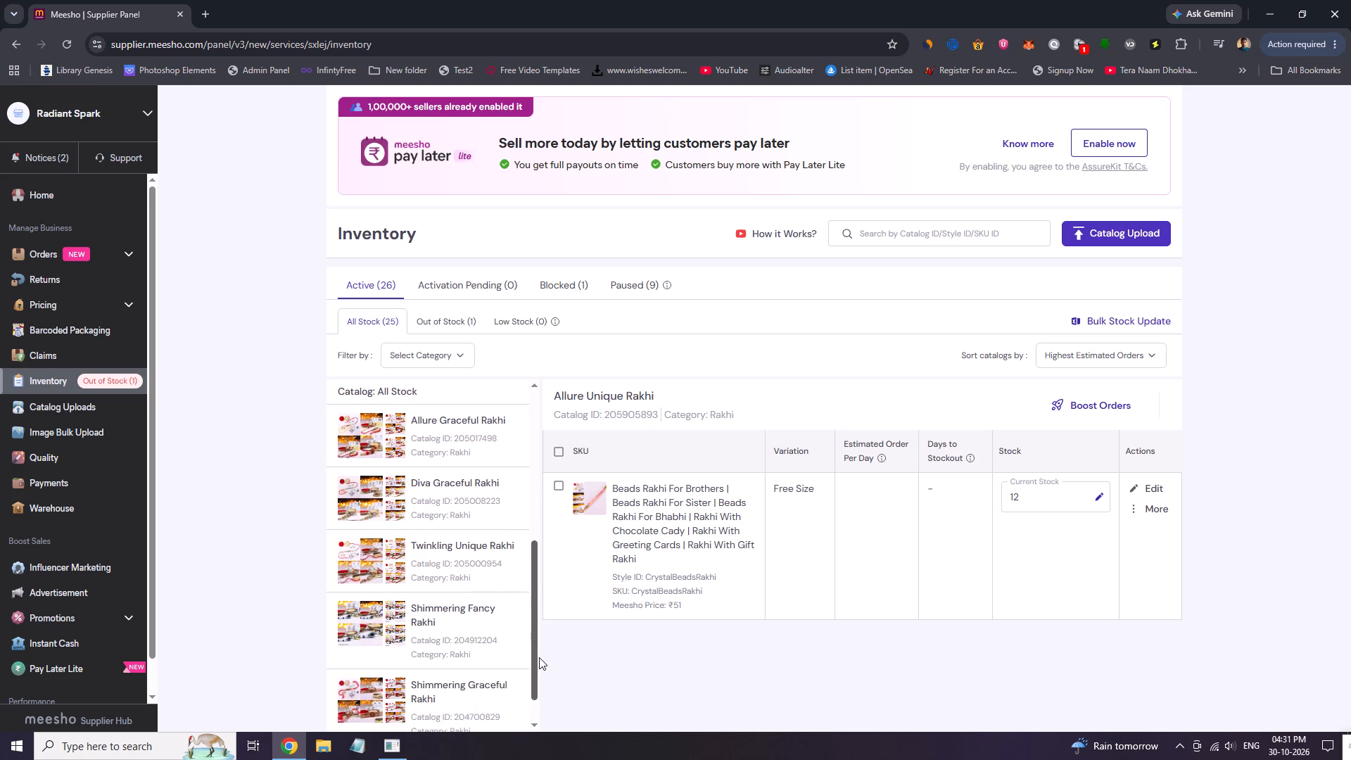
pyautogui.moveTo(539, 657); pyautogui.dragTo(557, 386)
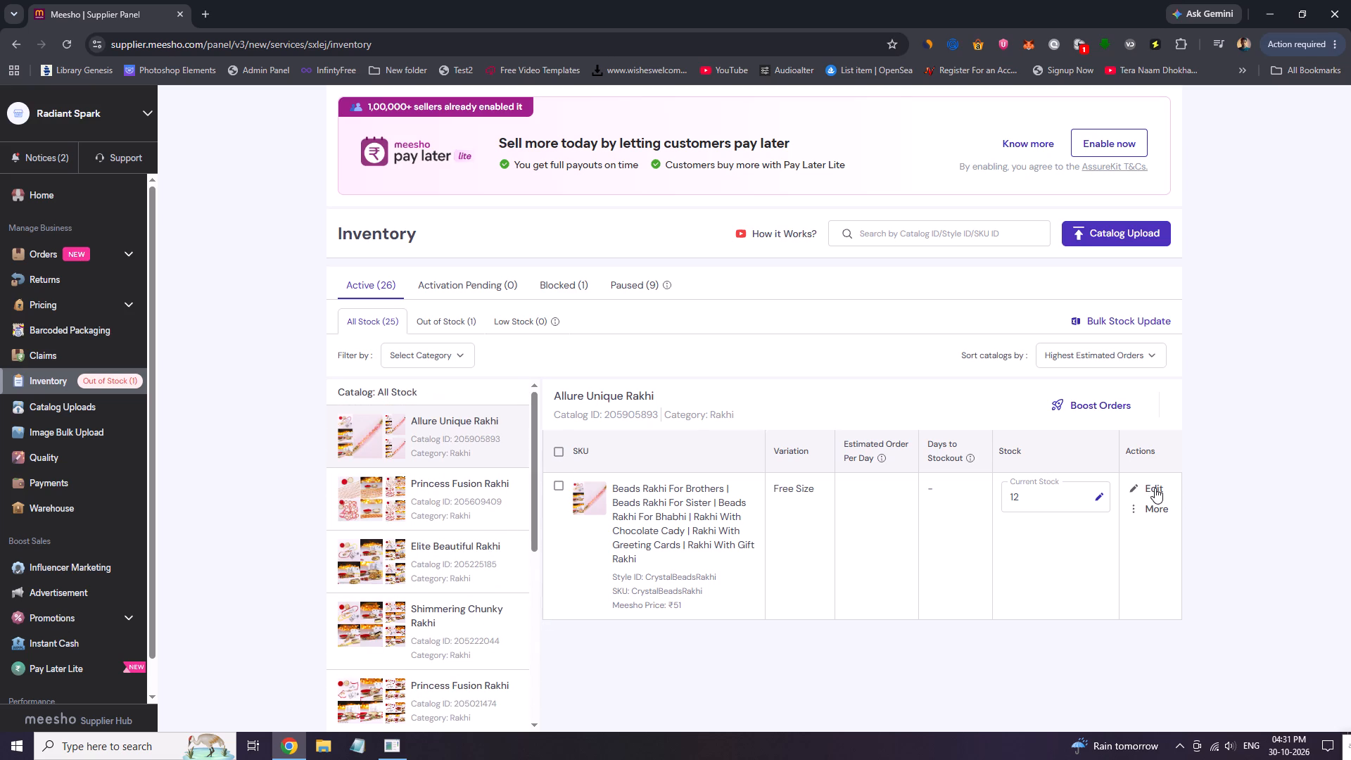
pyautogui.click(1155, 488)
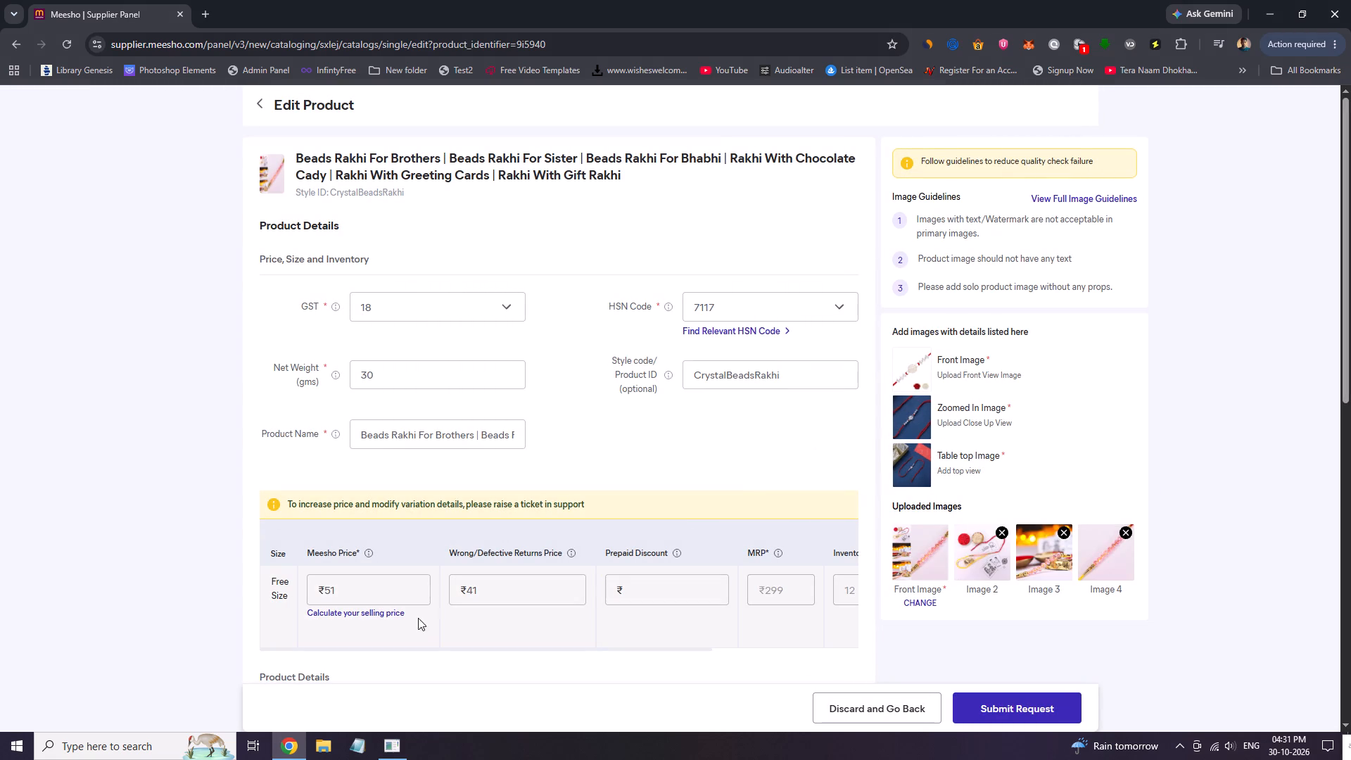
pyautogui.click(369, 609)
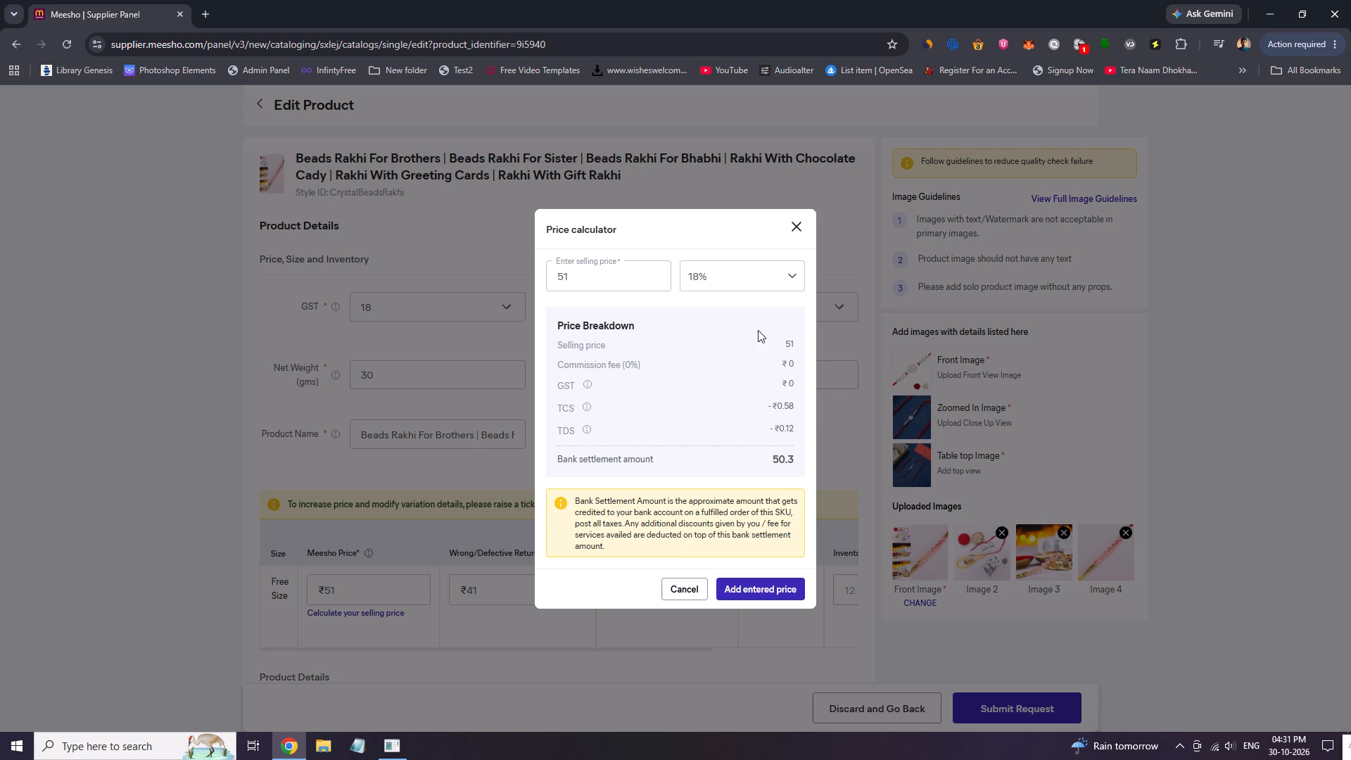
pyautogui.click(778, 279)
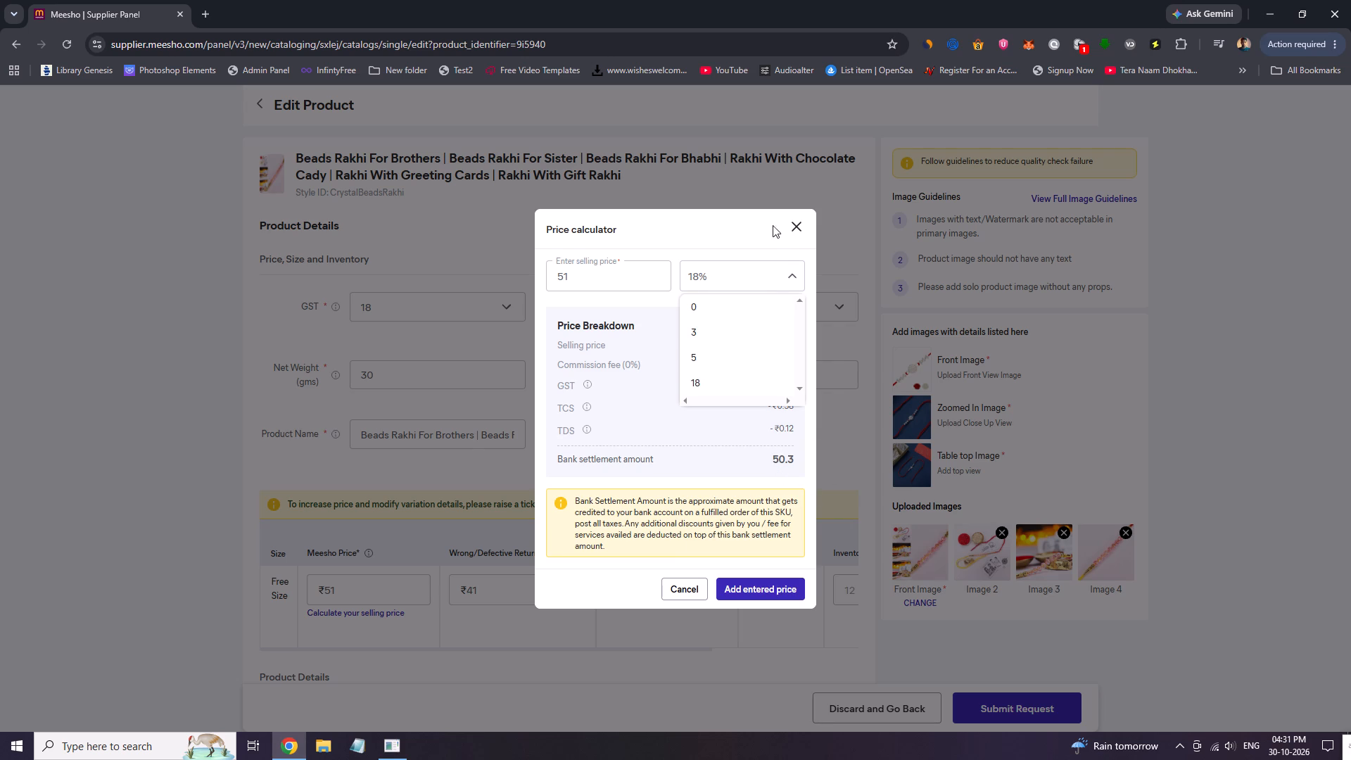
pyautogui.click(727, 227)
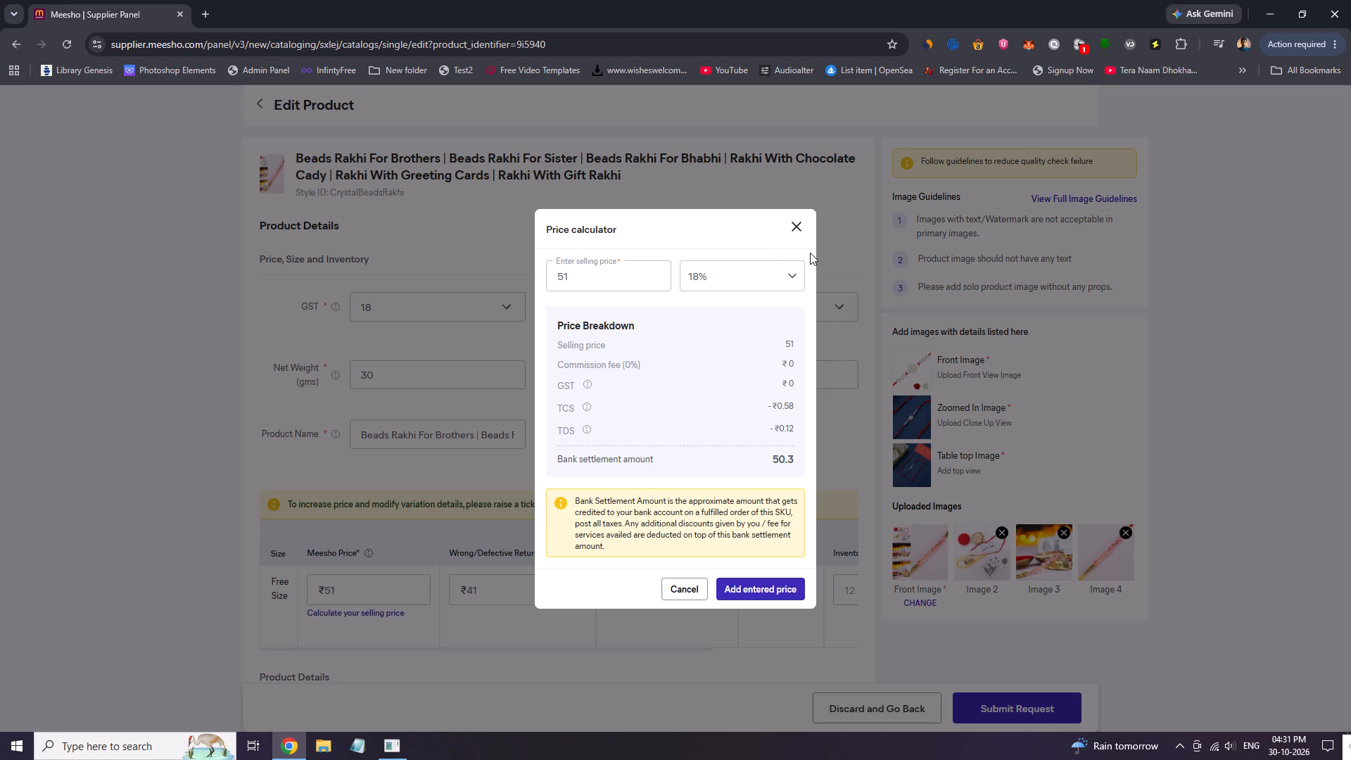
pyautogui.click(797, 226)
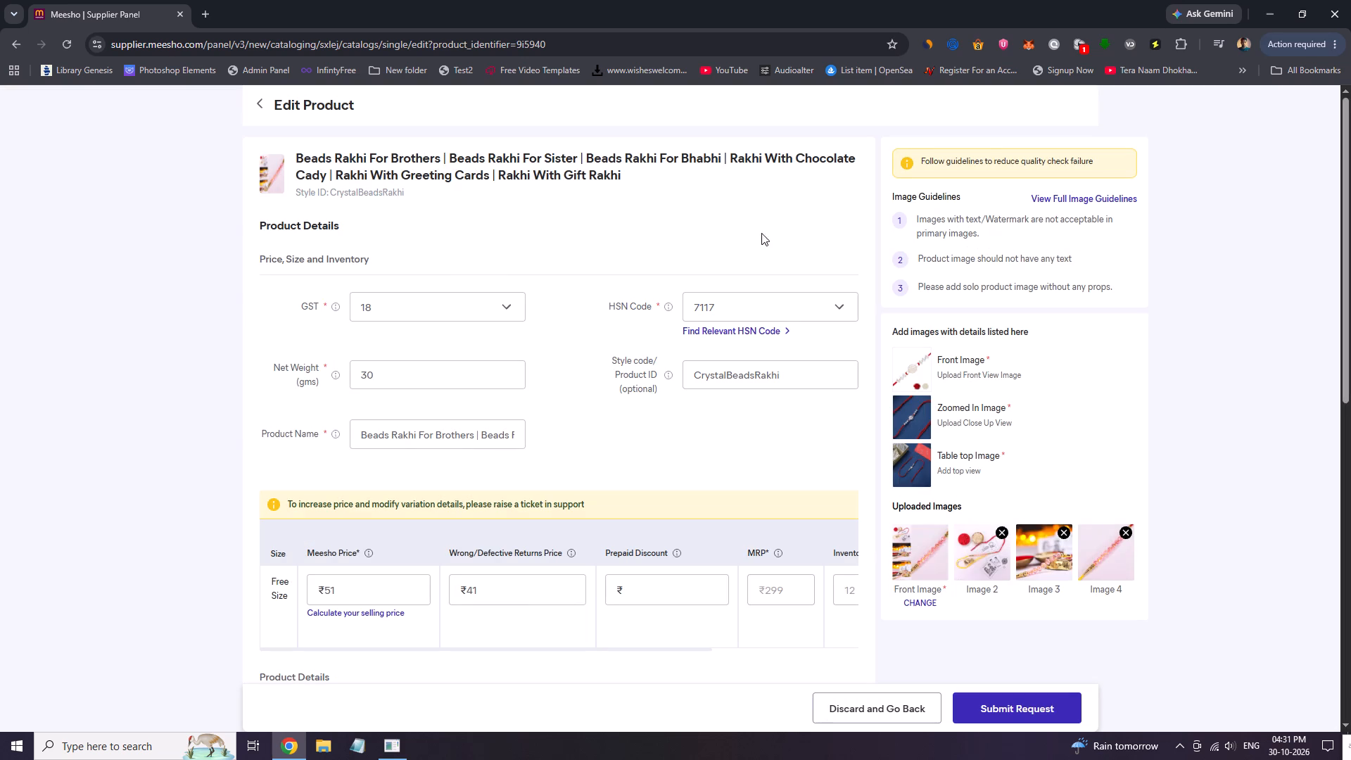
pyautogui.click(6, 51)
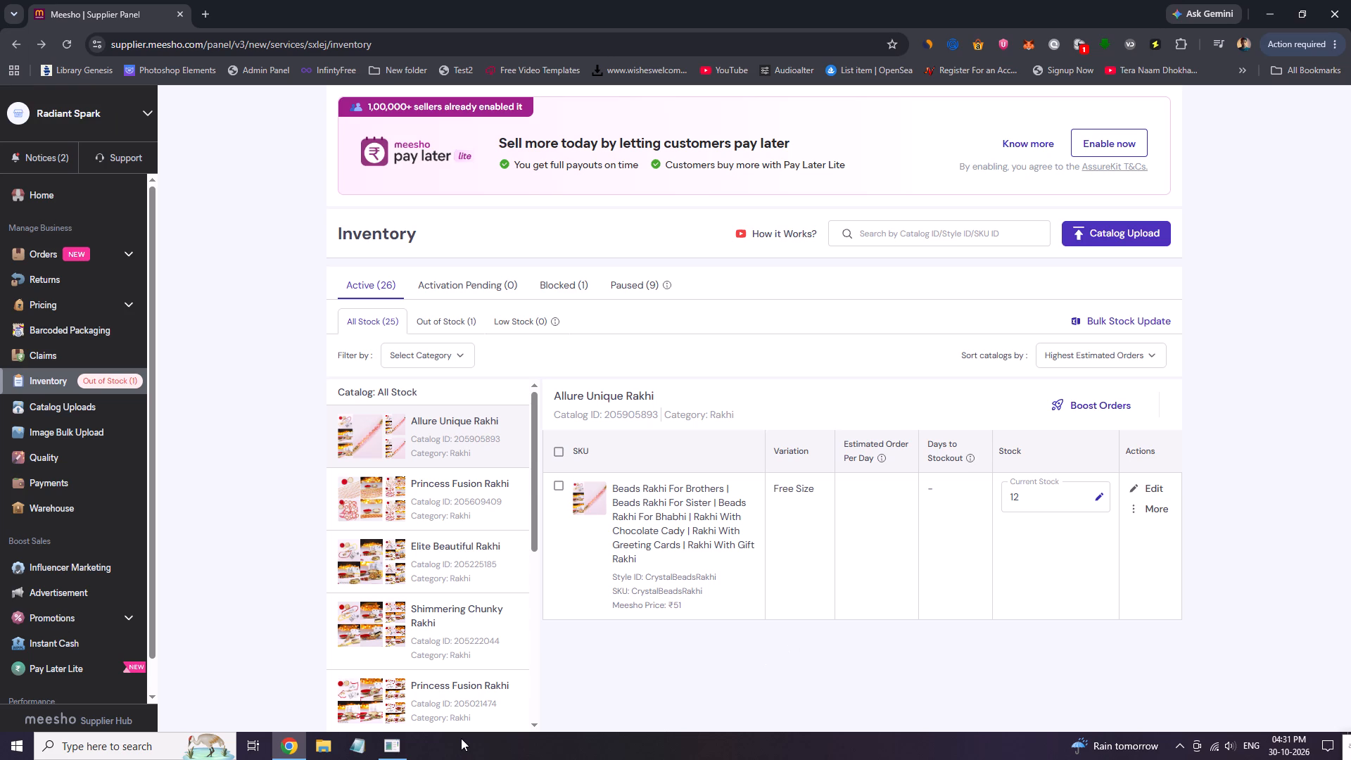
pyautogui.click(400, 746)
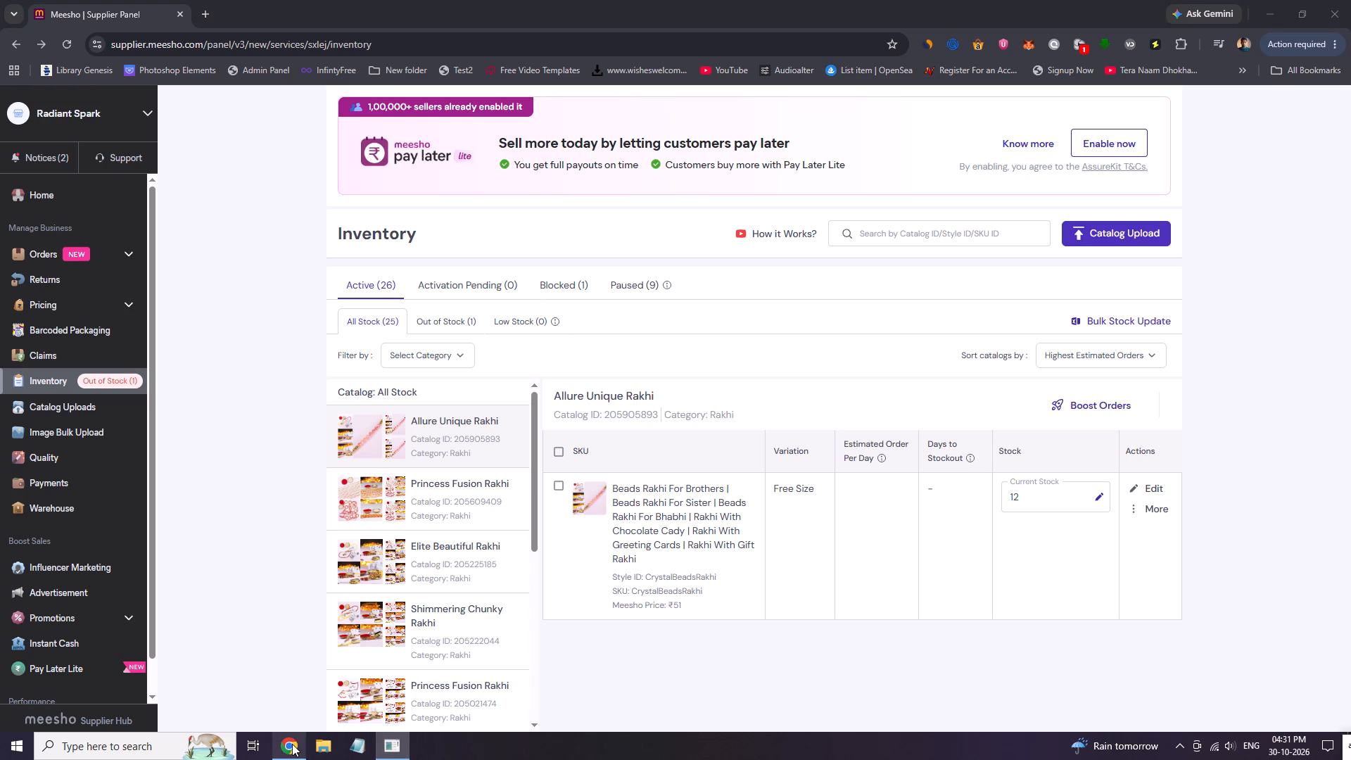
# Open the Pay Later Lite page and enable Pay Later Lite for the supplier account.
pyautogui.moveTo(151, 547); pyautogui.dragTo(160, 602)
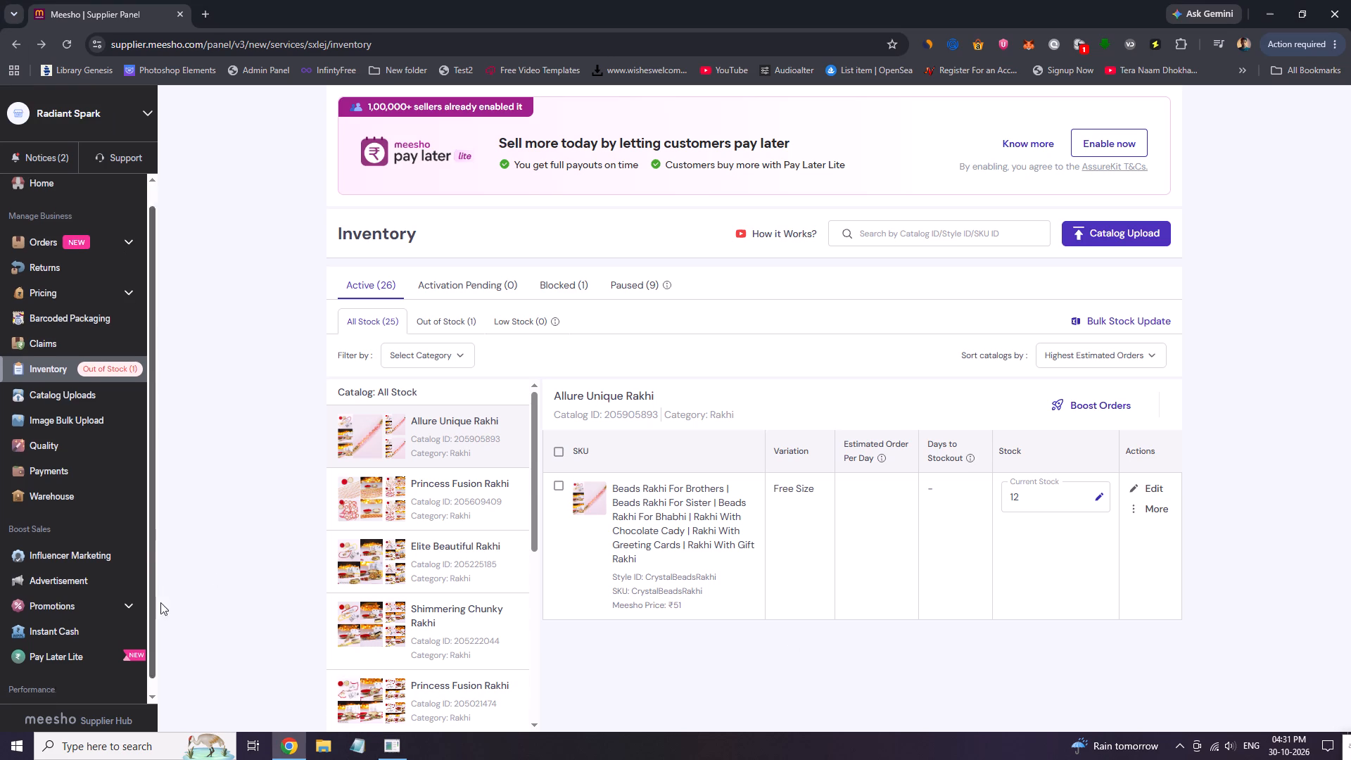
pyautogui.moveTo(160, 602); pyautogui.dragTo(165, 635)
pyautogui.click(90, 626)
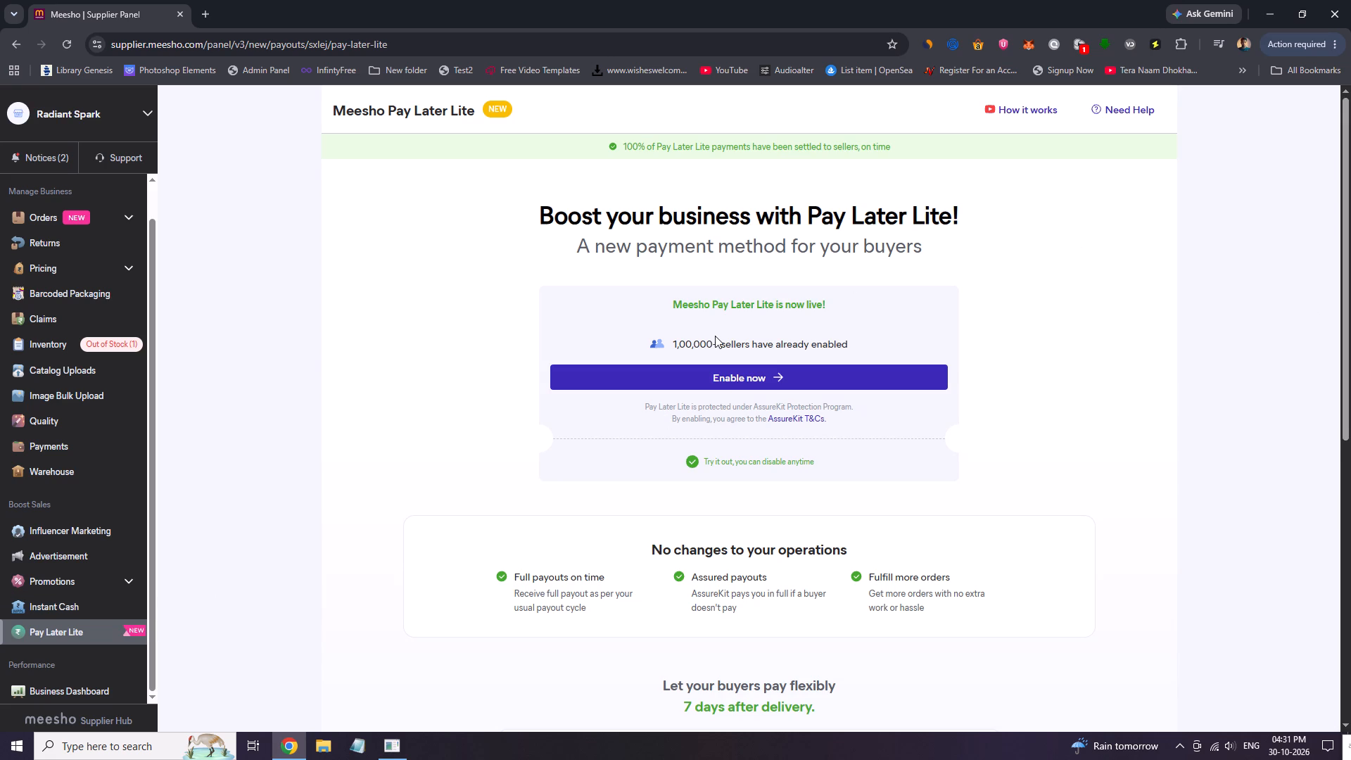
pyautogui.click(777, 377)
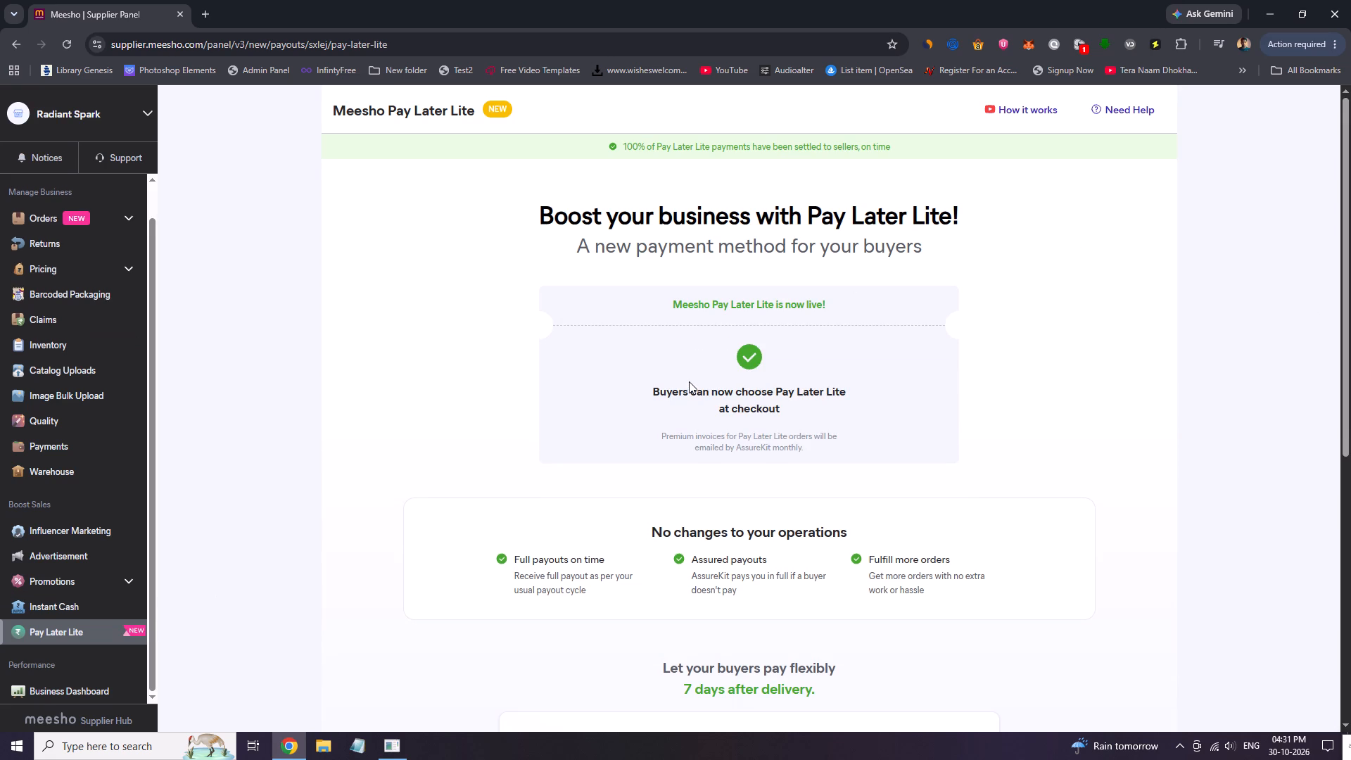
# Read the Pay Later Lite page, covering the checkout option, the effect on operations, what buyers will see and how it works.
pyautogui.moveTo(642, 384); pyautogui.dragTo(773, 388)
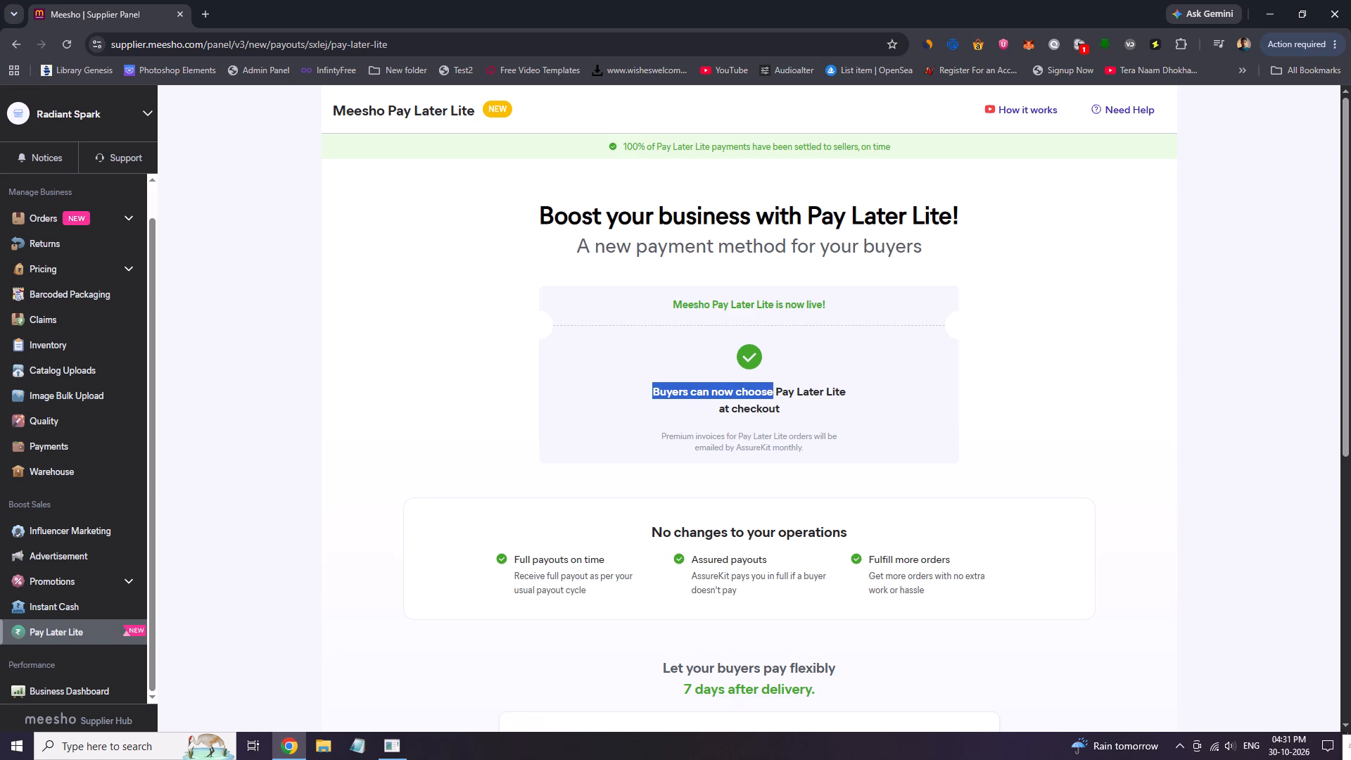
pyautogui.moveTo(773, 388); pyautogui.dragTo(794, 386)
pyautogui.moveTo(794, 386); pyautogui.dragTo(795, 400)
pyautogui.click(893, 412)
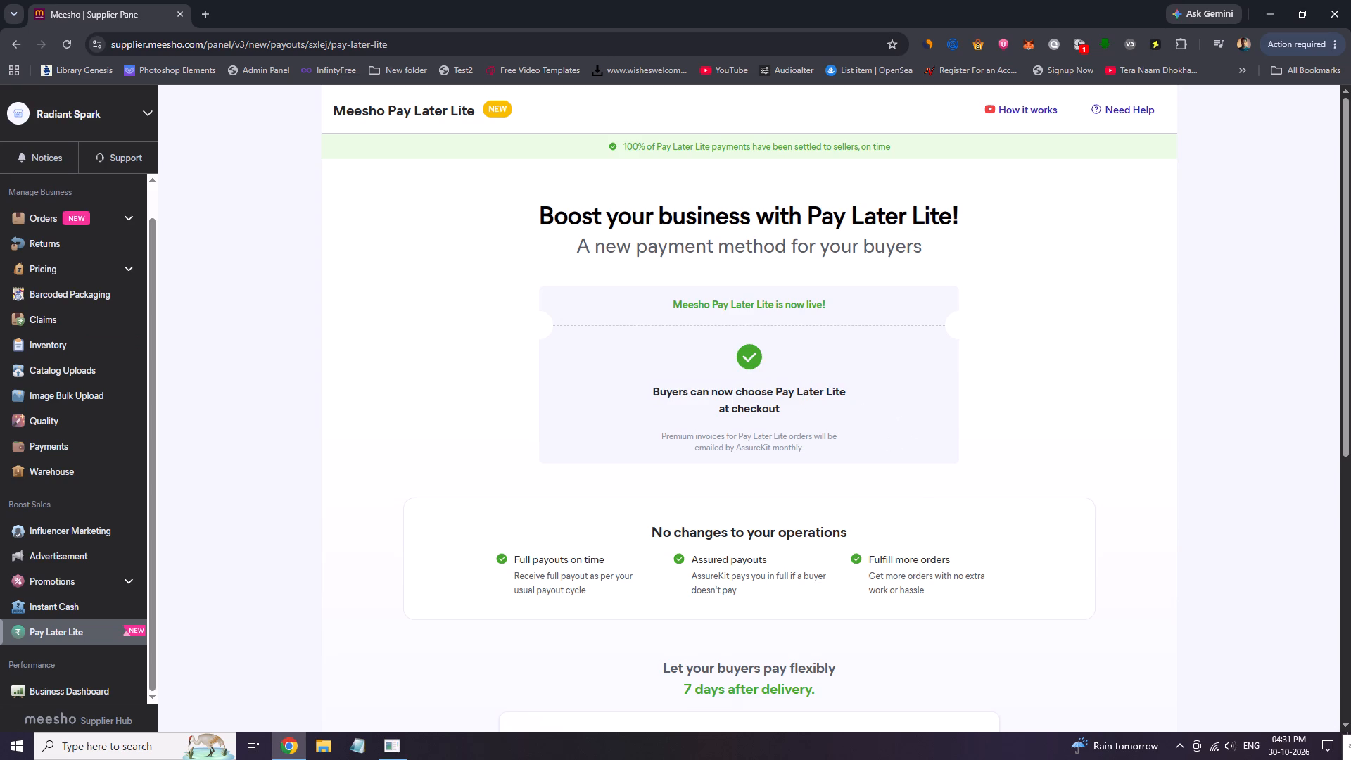
pyautogui.moveTo(513, 561); pyautogui.dragTo(731, 557)
pyautogui.moveTo(649, 578); pyautogui.dragTo(789, 585)
pyautogui.click(747, 592)
pyautogui.moveTo(1343, 405); pyautogui.dragTo(1324, 708)
pyautogui.moveTo(556, 264); pyautogui.dragTo(704, 268)
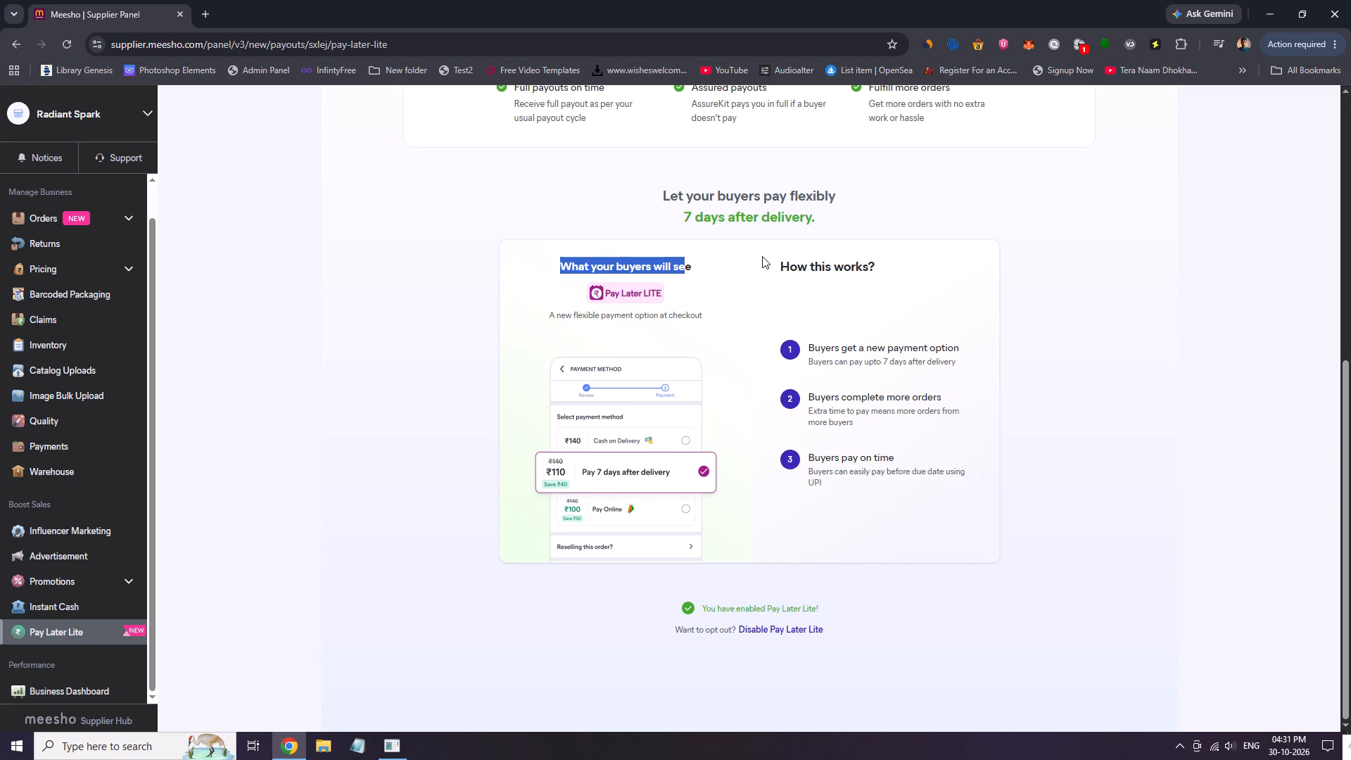
pyautogui.moveTo(783, 263); pyautogui.dragTo(915, 268)
pyautogui.click(600, 293)
pyautogui.moveTo(538, 322); pyautogui.dragTo(732, 322)
pyautogui.click(732, 322)
pyautogui.moveTo(796, 353); pyautogui.dragTo(938, 368)
pyautogui.click(756, 408)
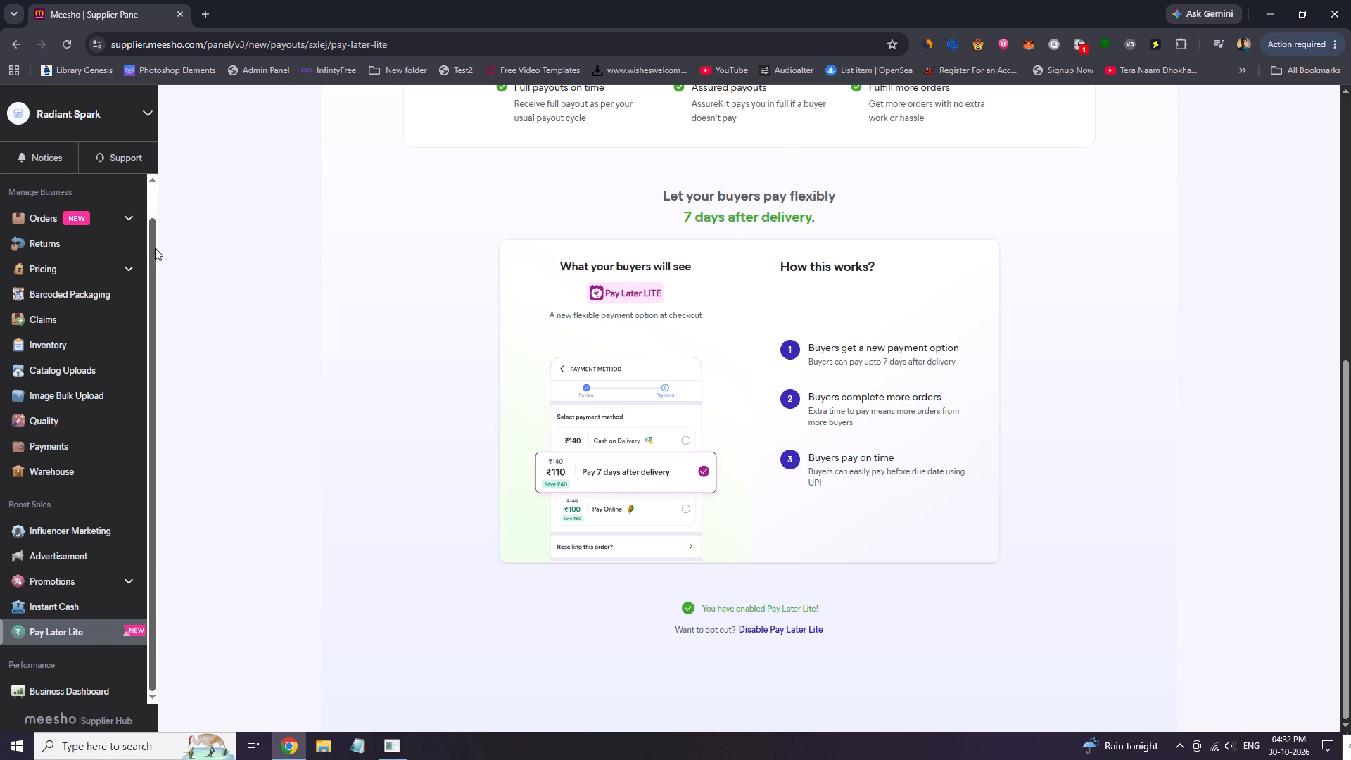
# Examine the summary and product performance in the Return/RTO Orders overview.
pyautogui.moveTo(155, 248); pyautogui.dragTo(160, 194)
pyautogui.click(65, 274)
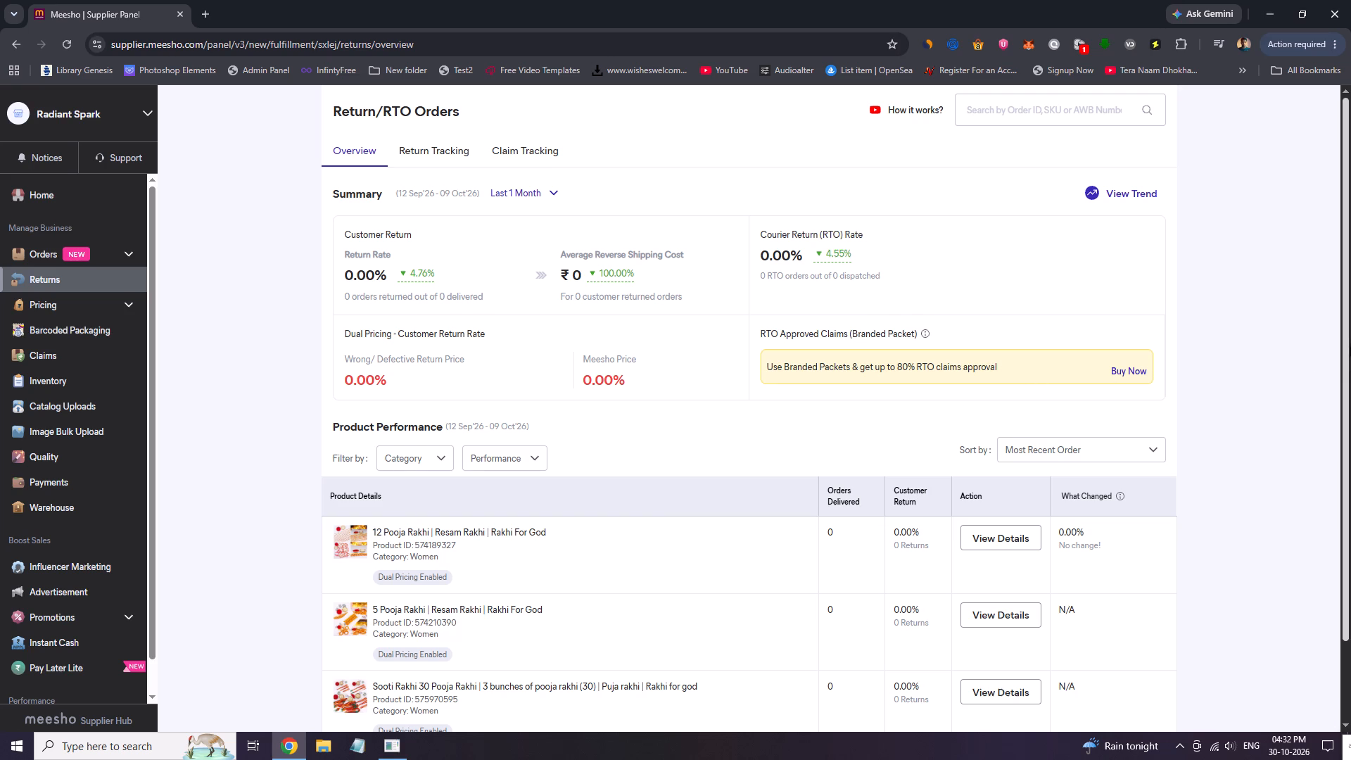
pyautogui.moveTo(1348, 341); pyautogui.dragTo(1350, 377)
pyautogui.click(1350, 377)
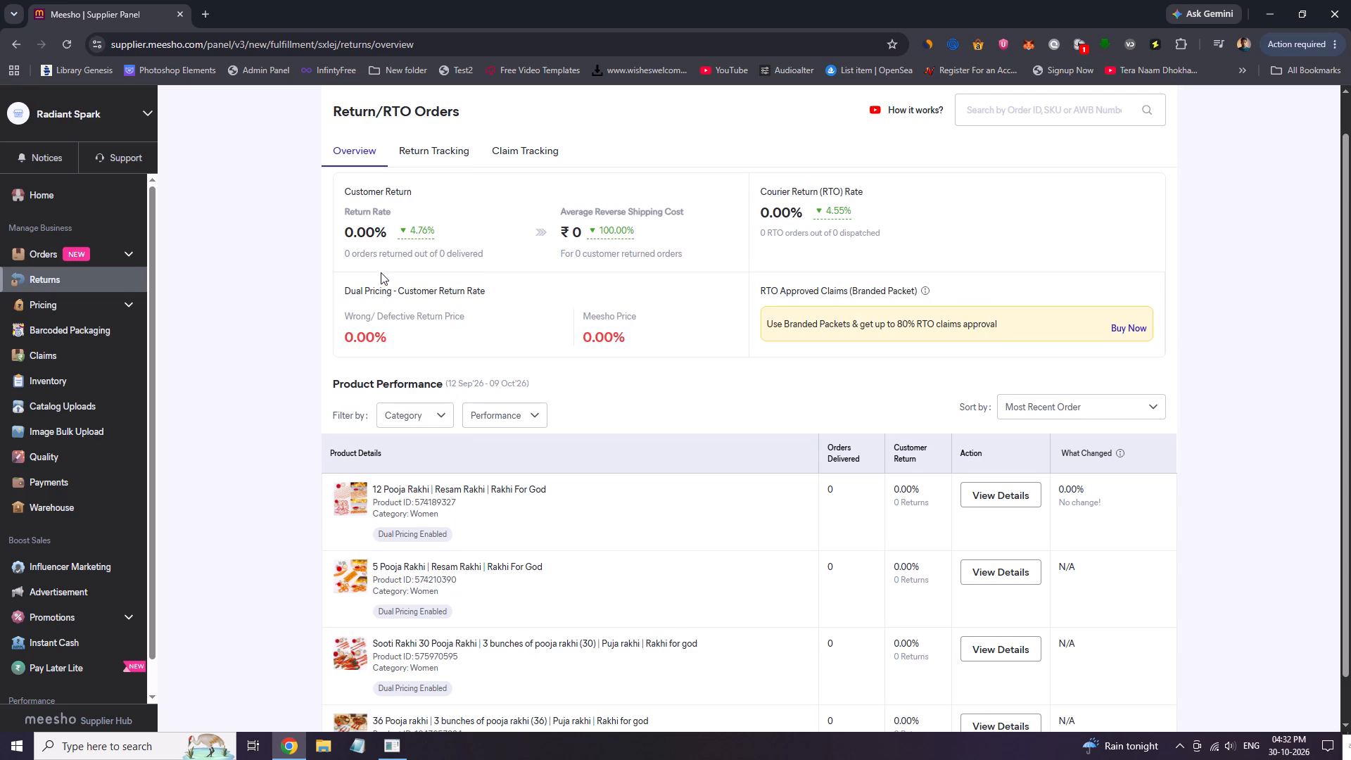
# Open the Flipkart Seller Dashboard site in a new browser tab.
pyautogui.click(208, 14)
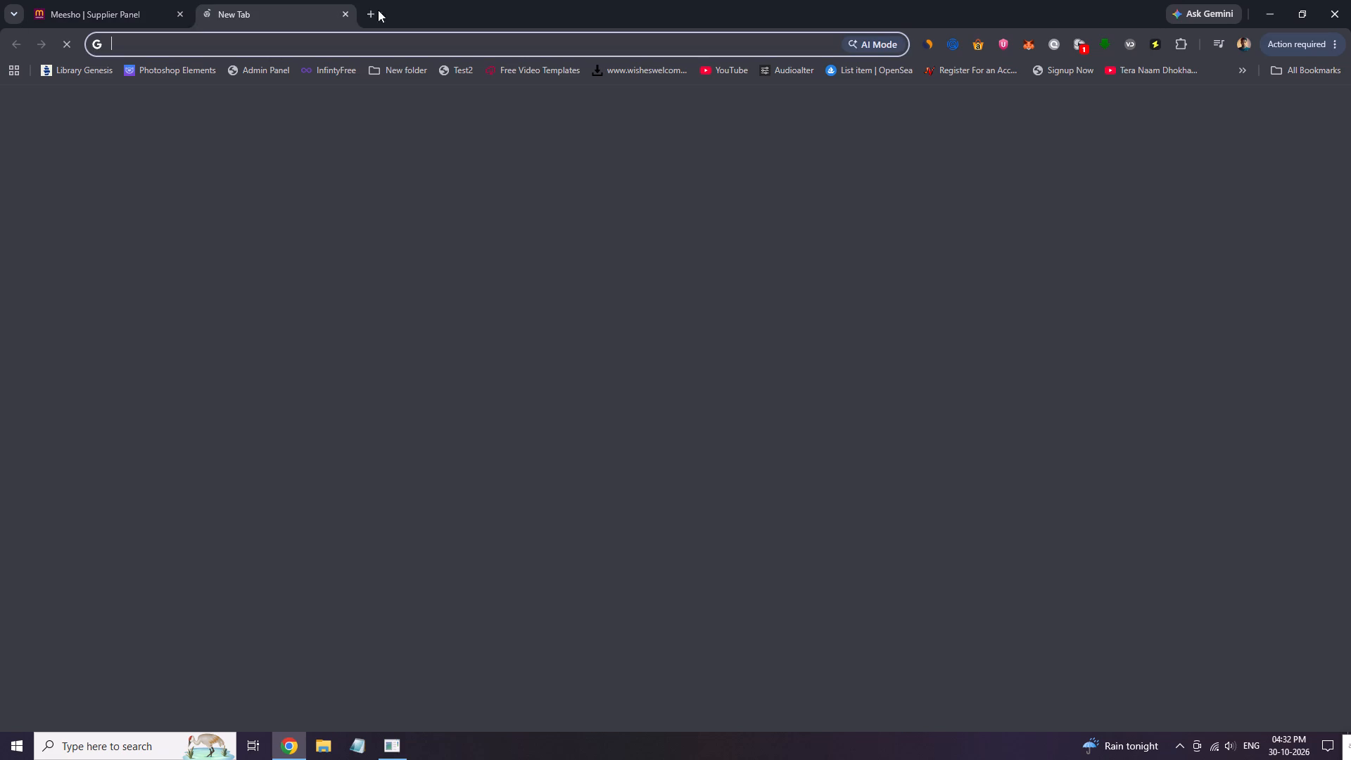
pyautogui.write('fli')
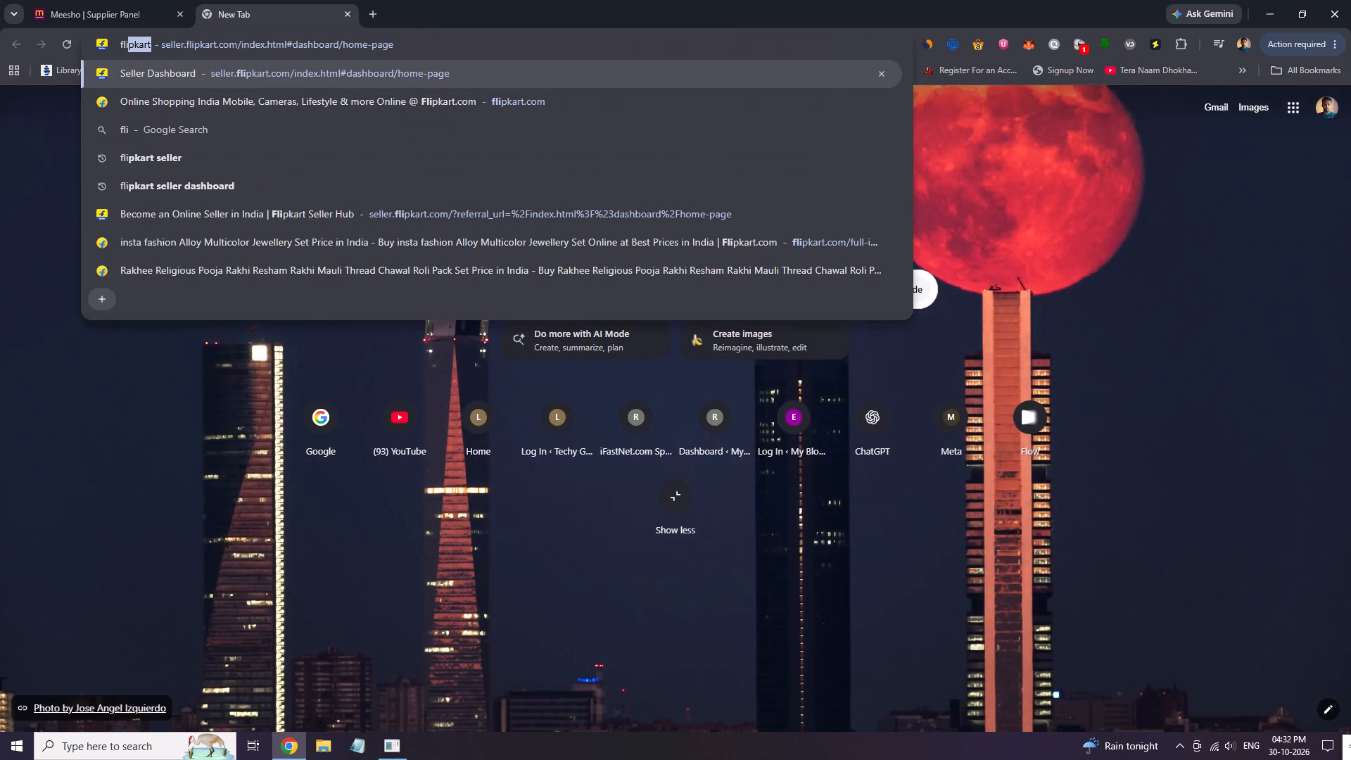
pyautogui.press('Return')
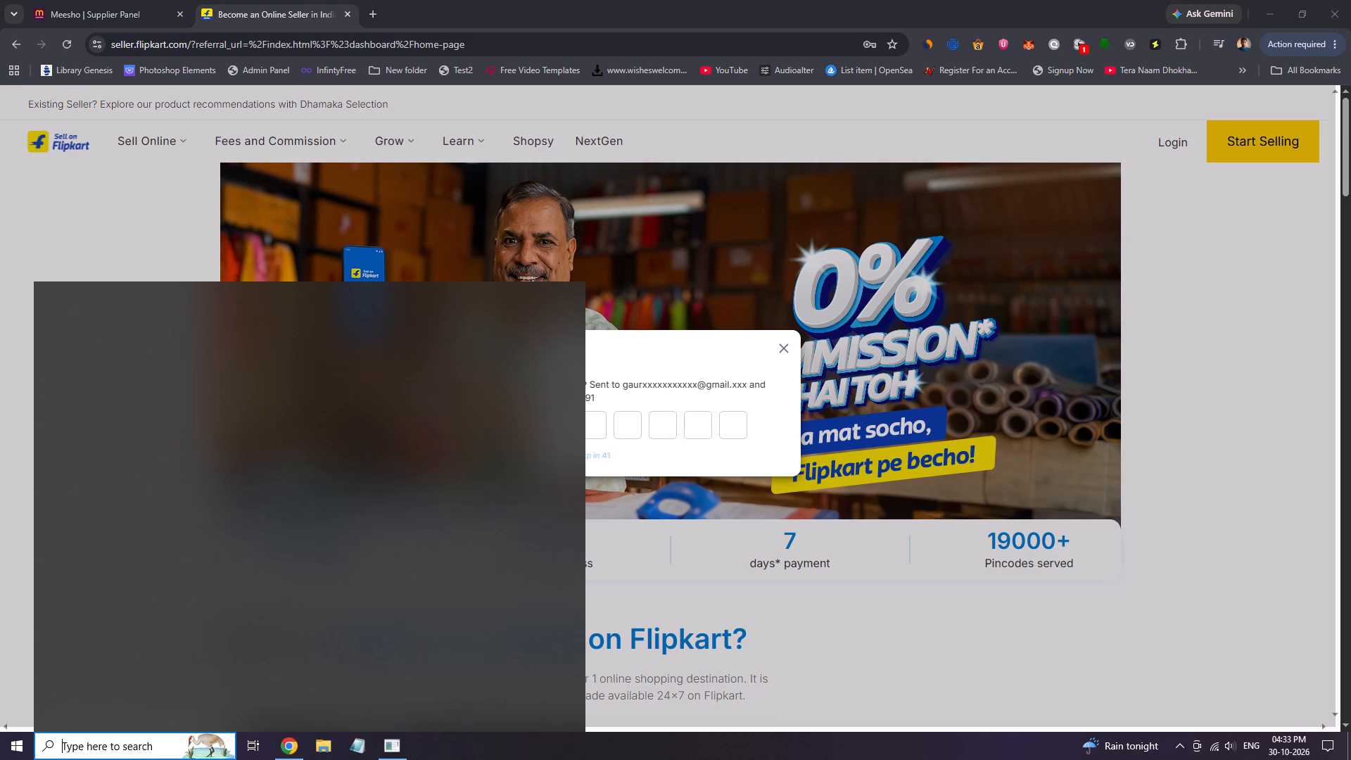
# Launch an application from the Windows search results.
pyautogui.click(126, 440)
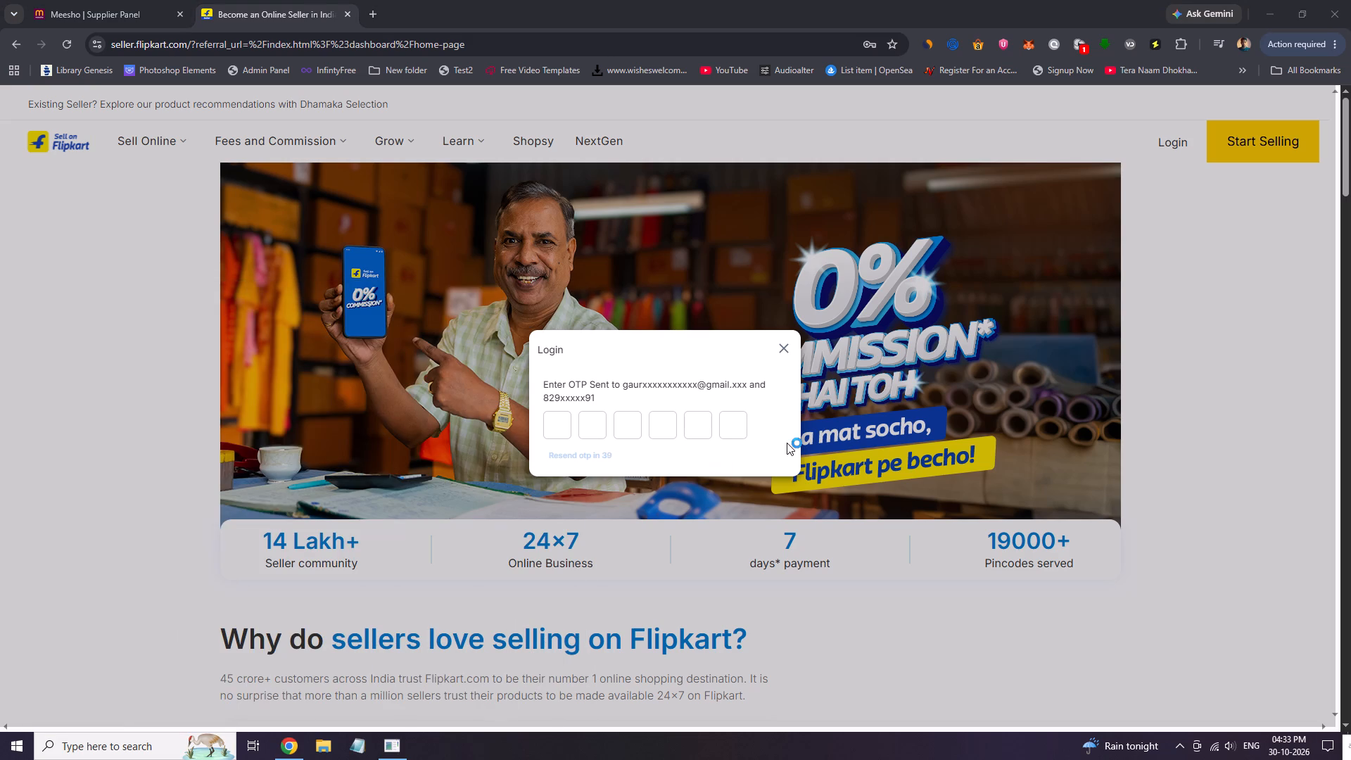
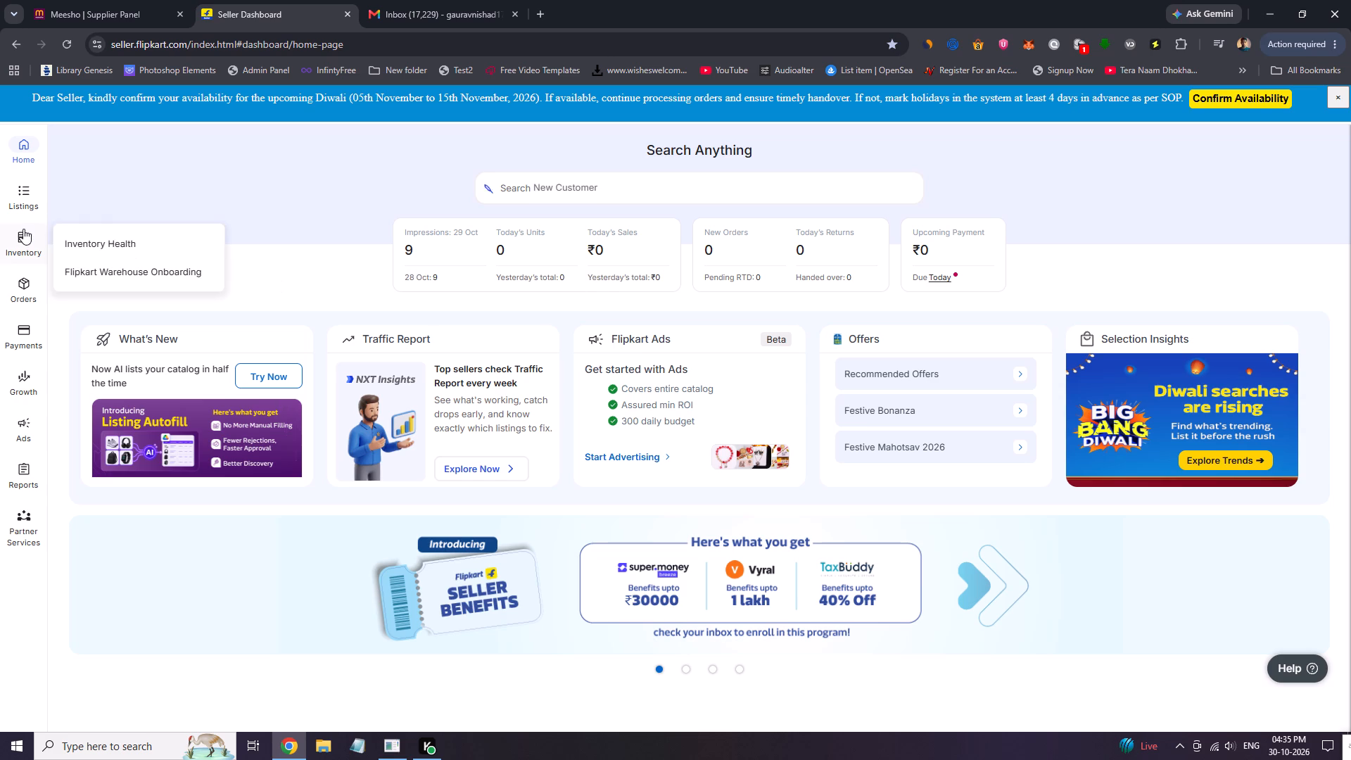
# Look through the seller dashboard's Forward Orders, Inventory Health, home, NXT Insights and Payments Overview pages.
pyautogui.click(23, 286)
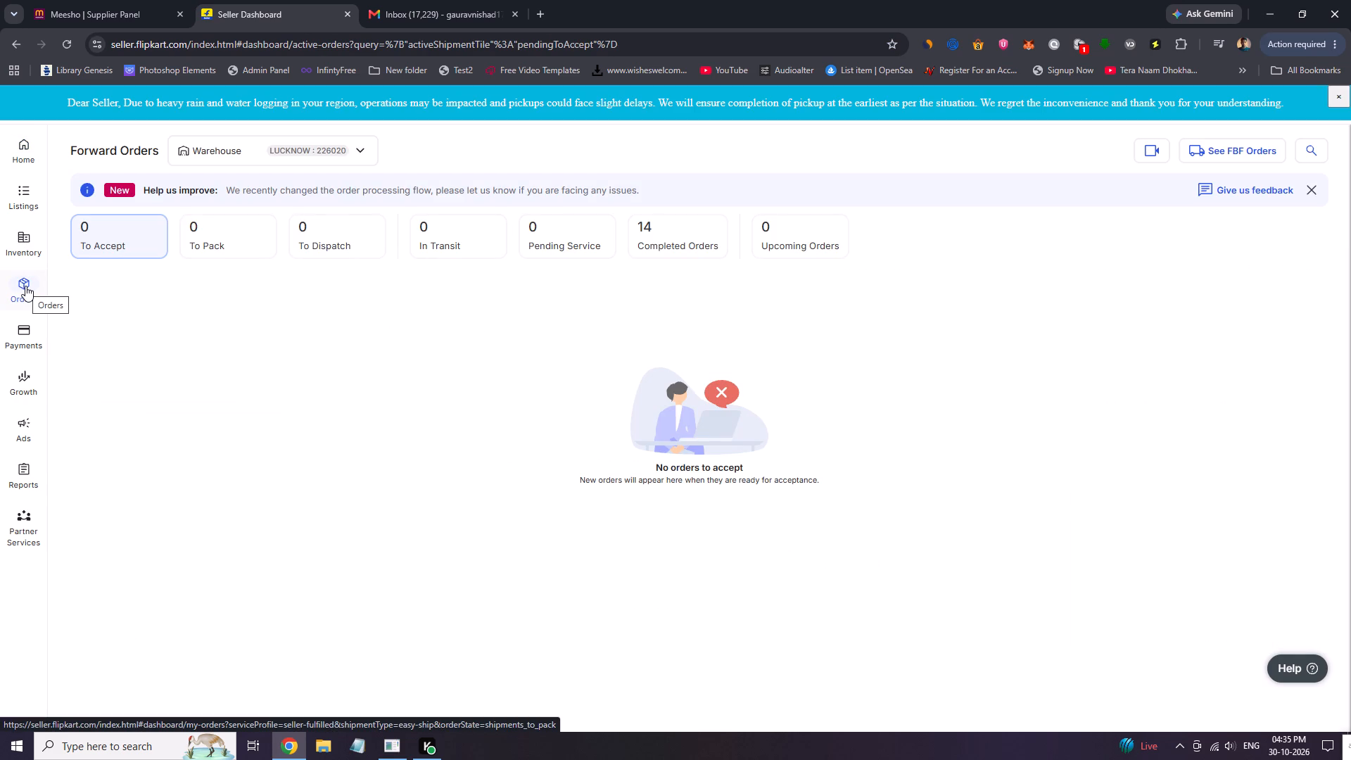
pyautogui.click(23, 269)
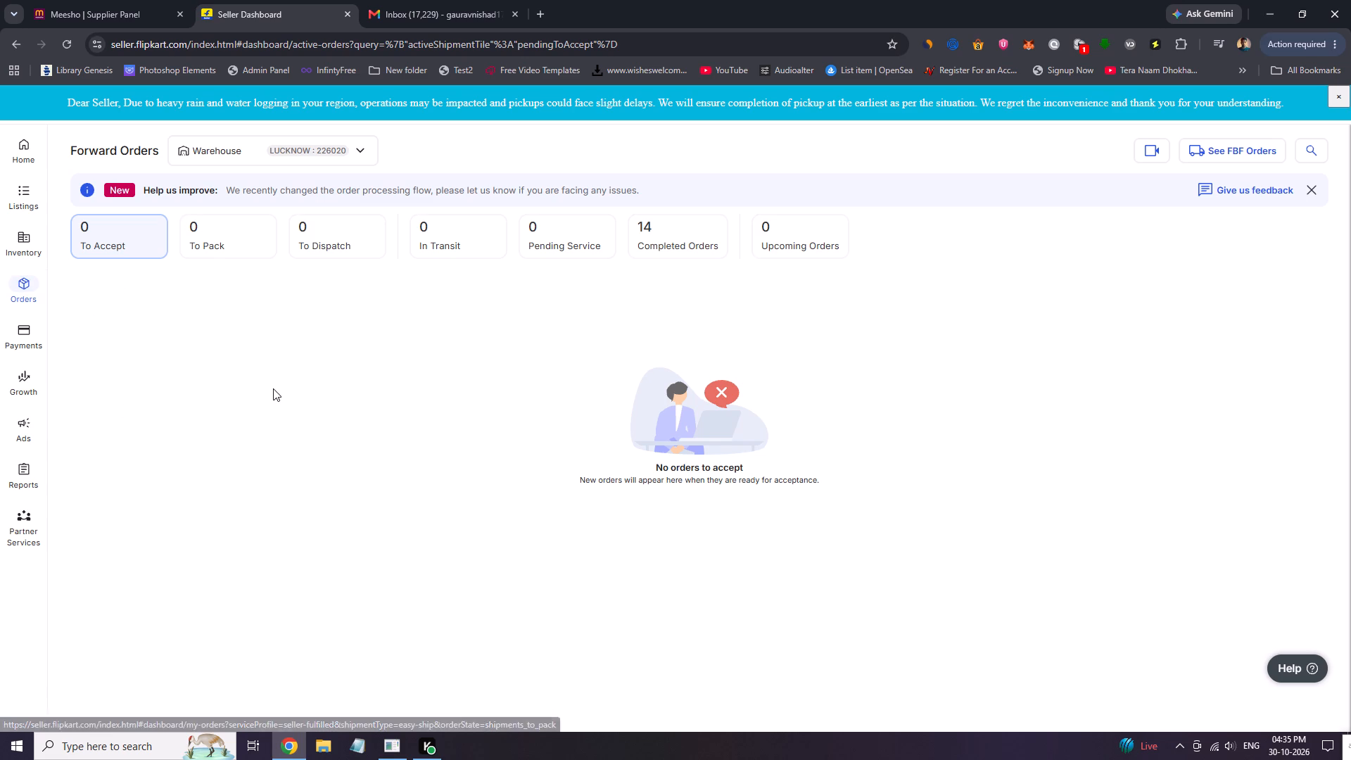
pyautogui.click(262, 348)
pyautogui.click(40, 242)
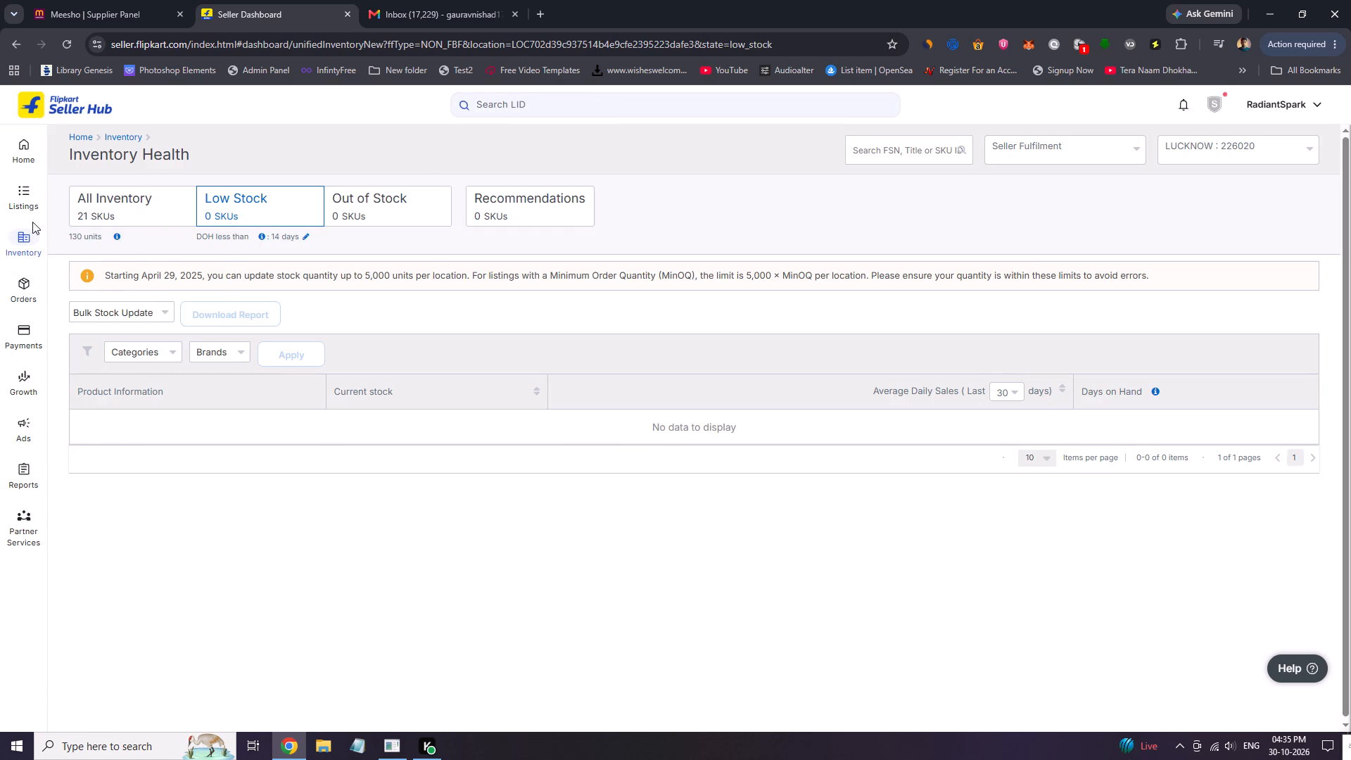
pyautogui.click(20, 156)
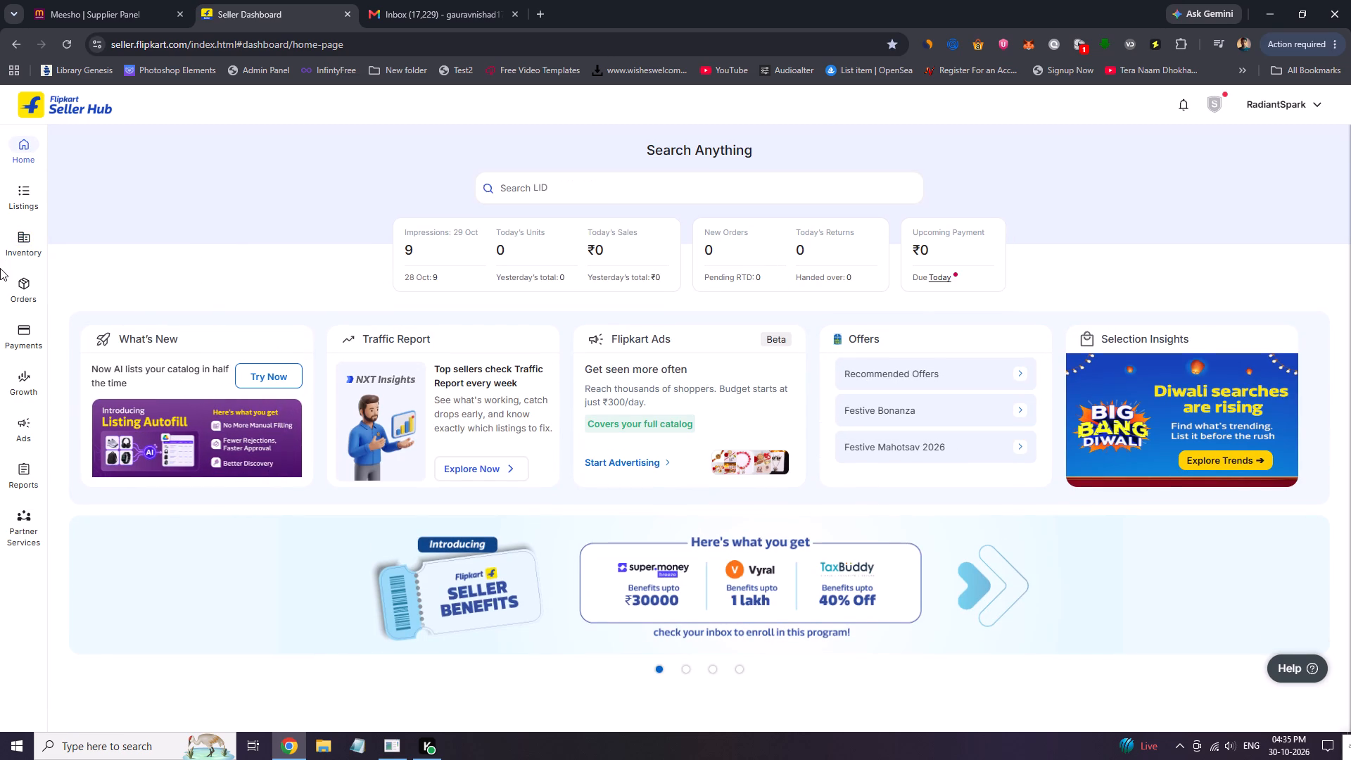
pyautogui.click(22, 372)
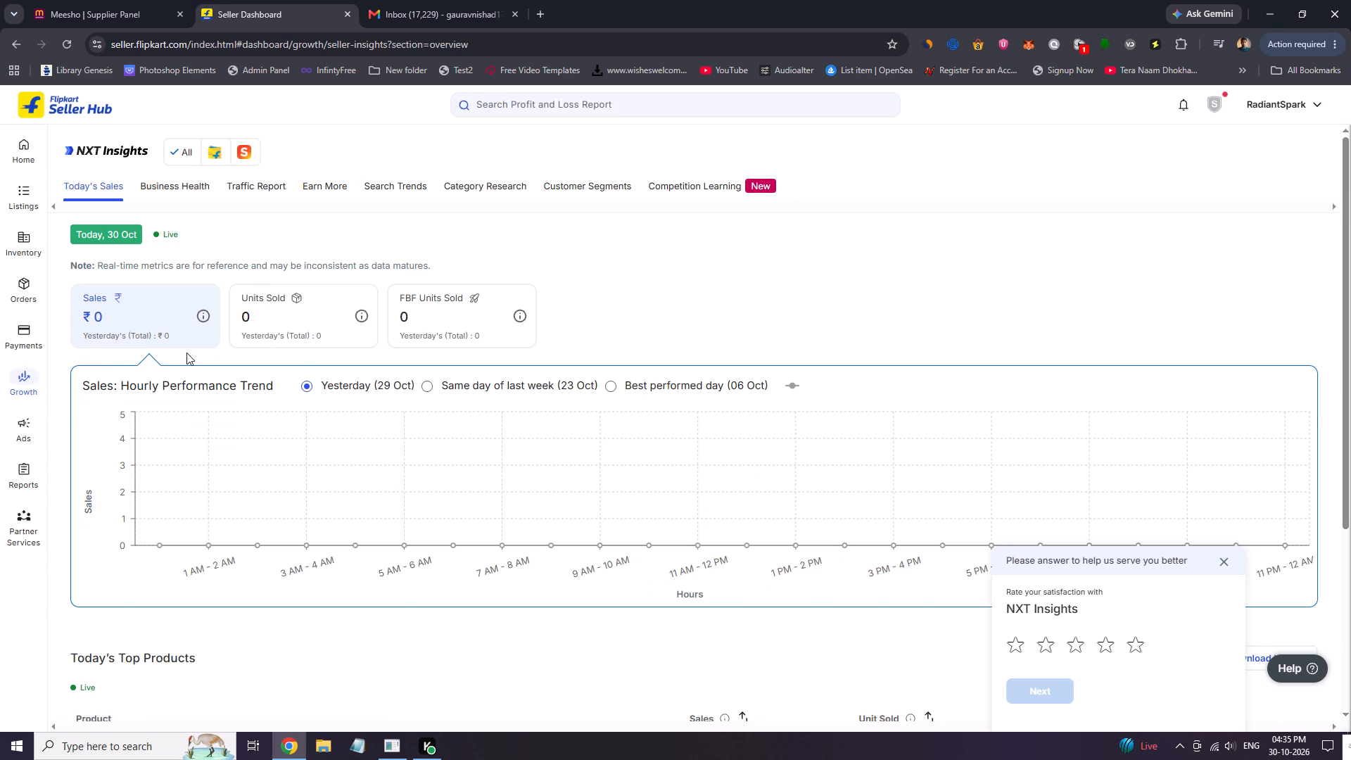
pyautogui.click(29, 331)
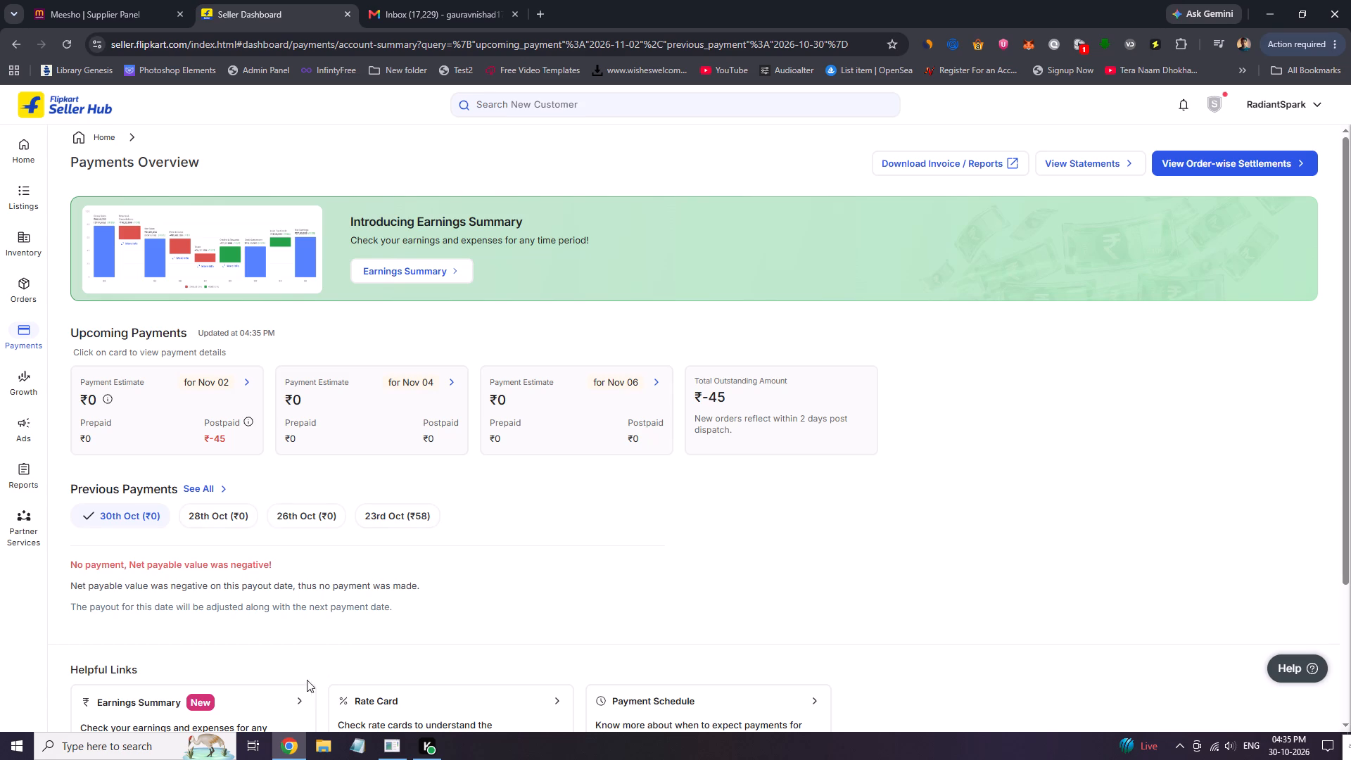
# Check the Completed Orders and To Accept lists in Forward Orders.
pyautogui.click(13, 293)
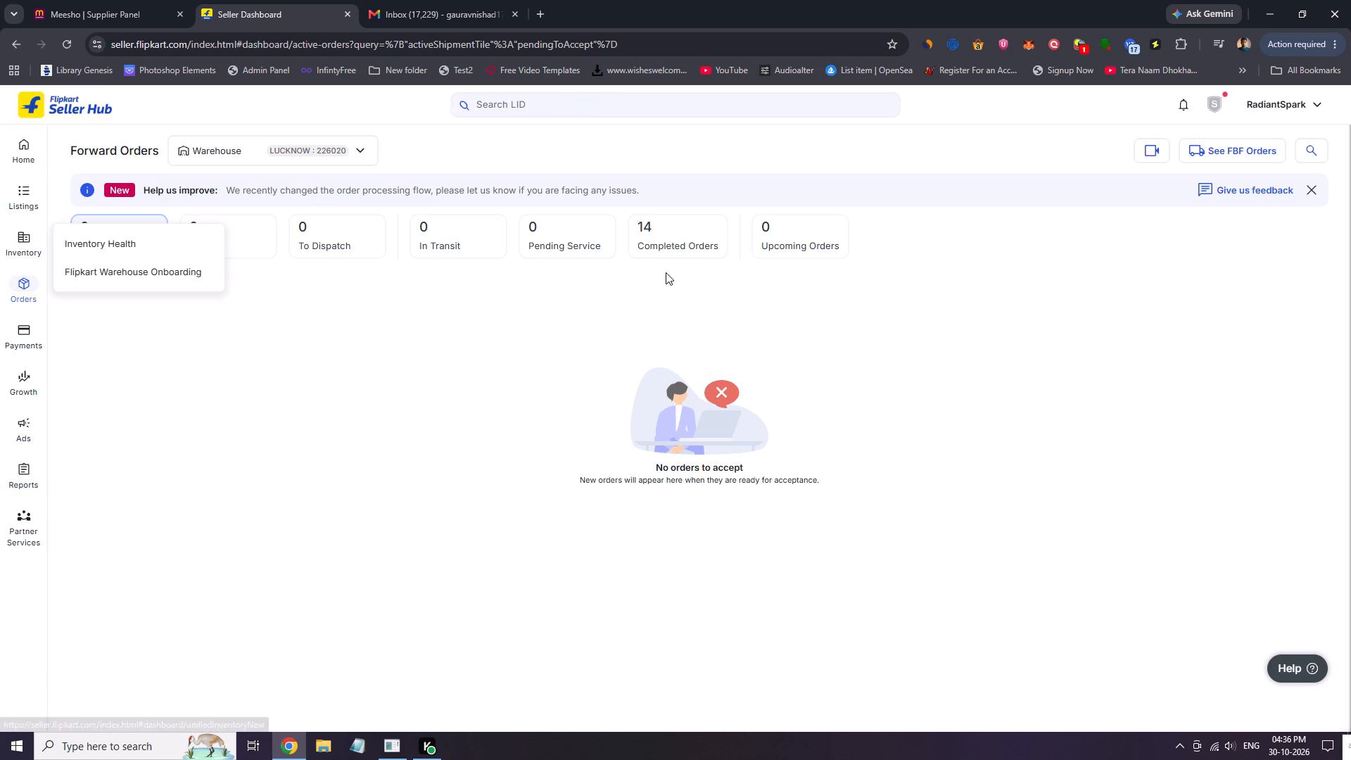
pyautogui.click(661, 244)
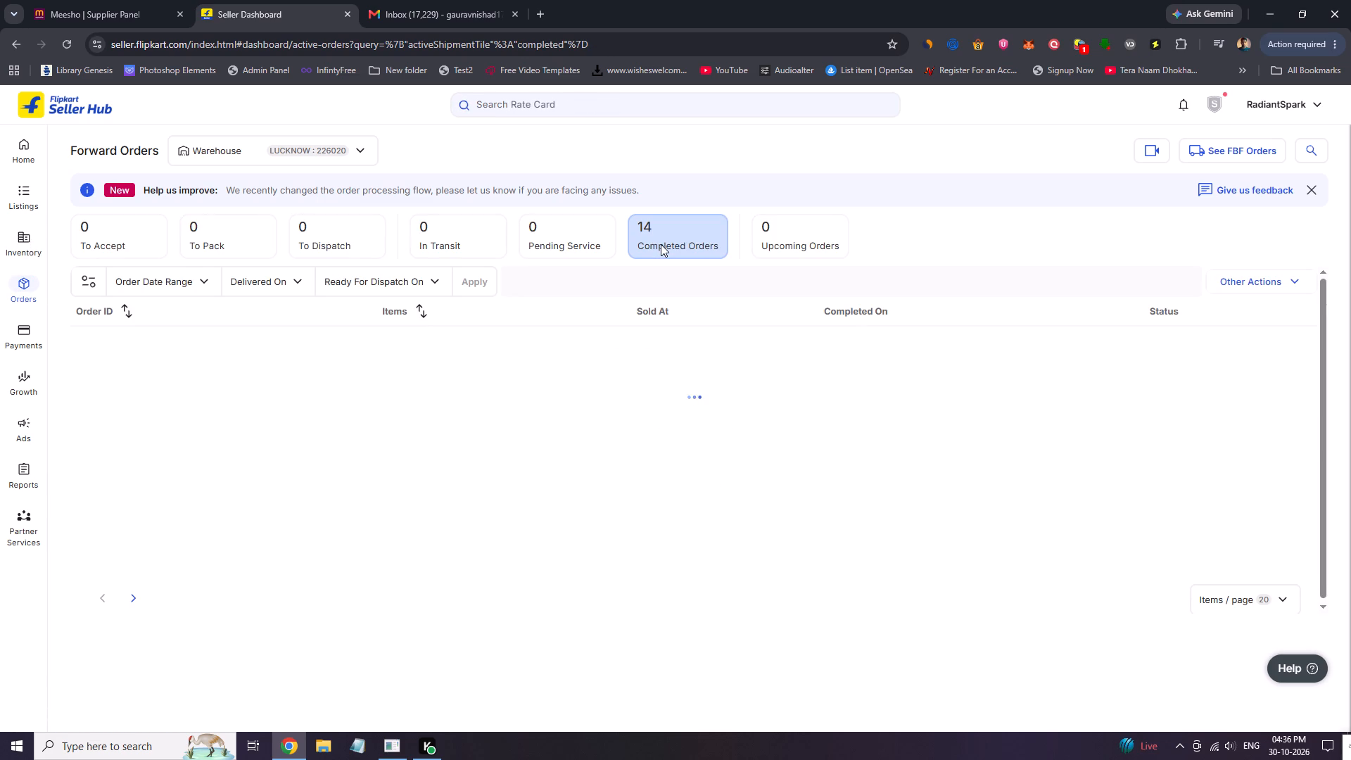
pyautogui.click(98, 243)
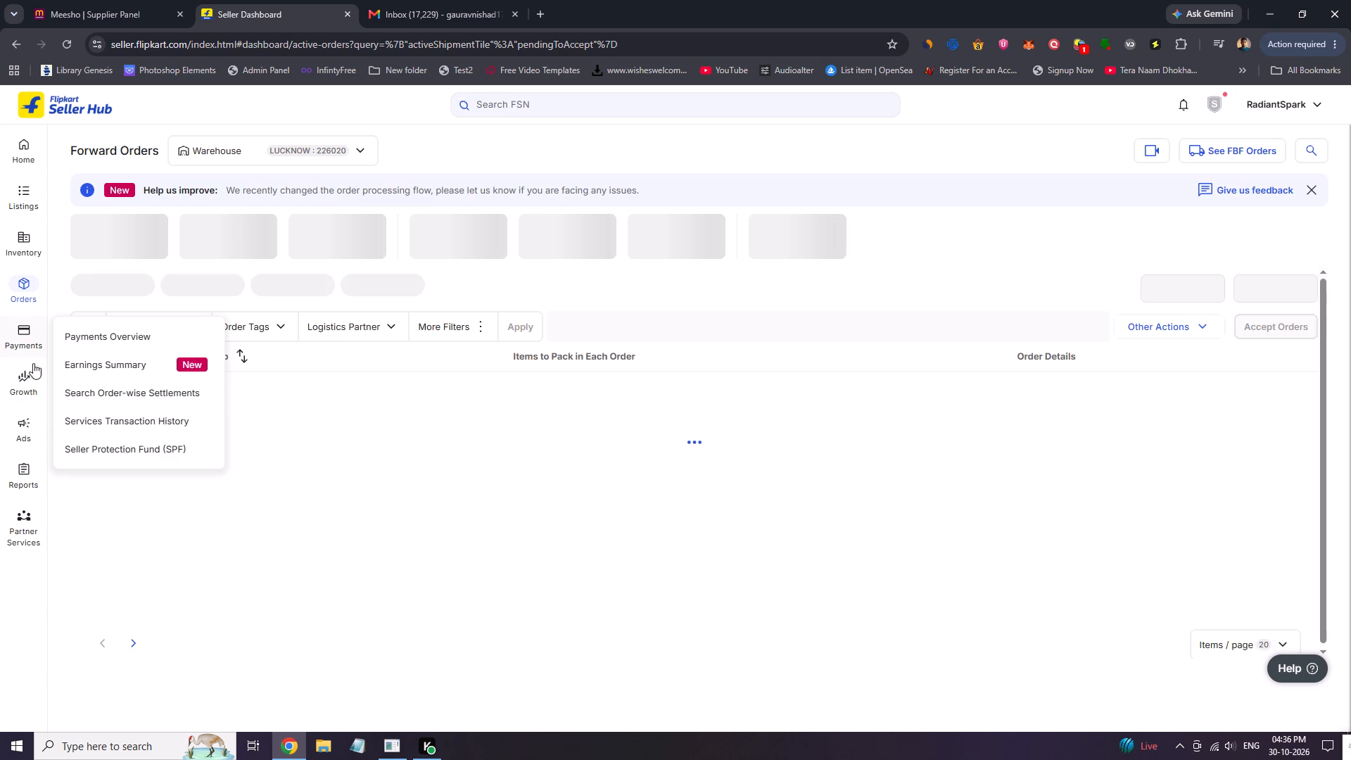
# Review the Payments Overview, checking the previous payments for 28th, 26th and 23rd Oct.
pyautogui.click(18, 341)
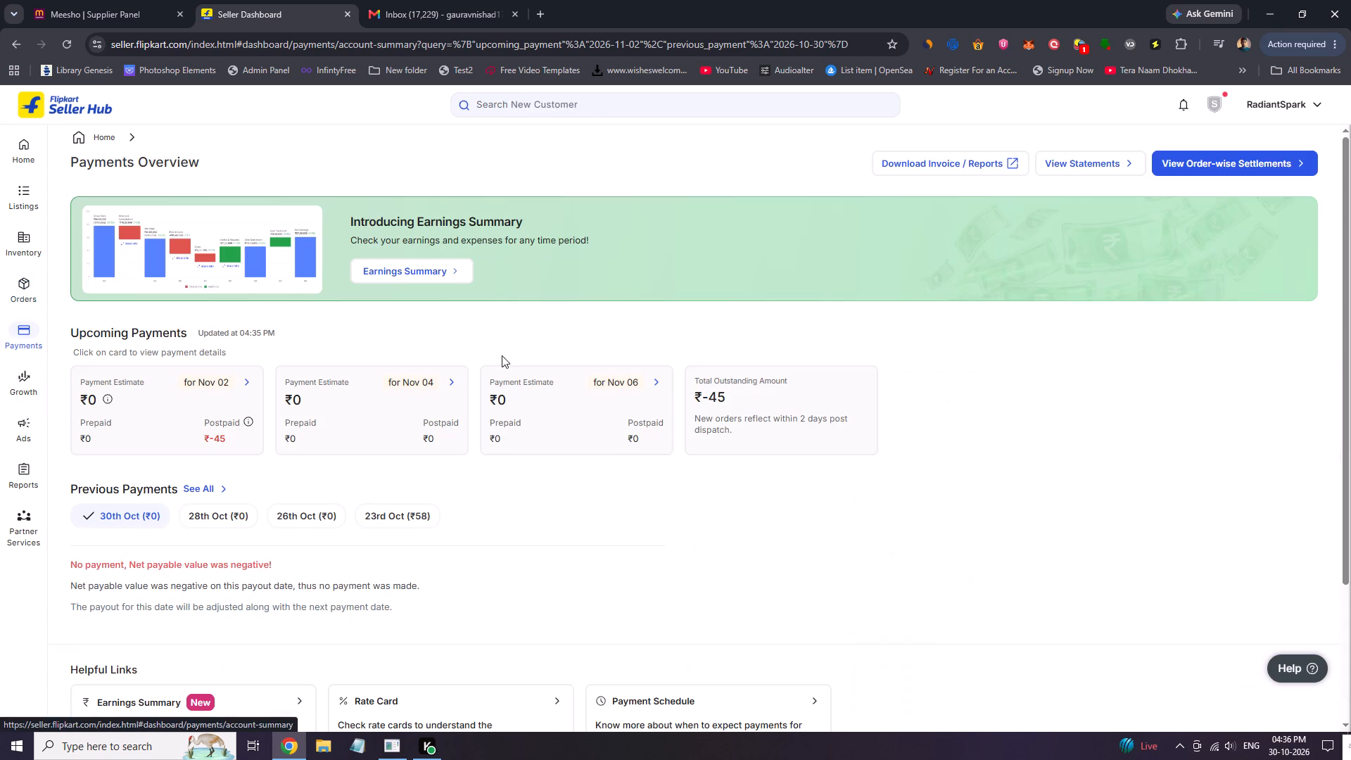
pyautogui.click(778, 406)
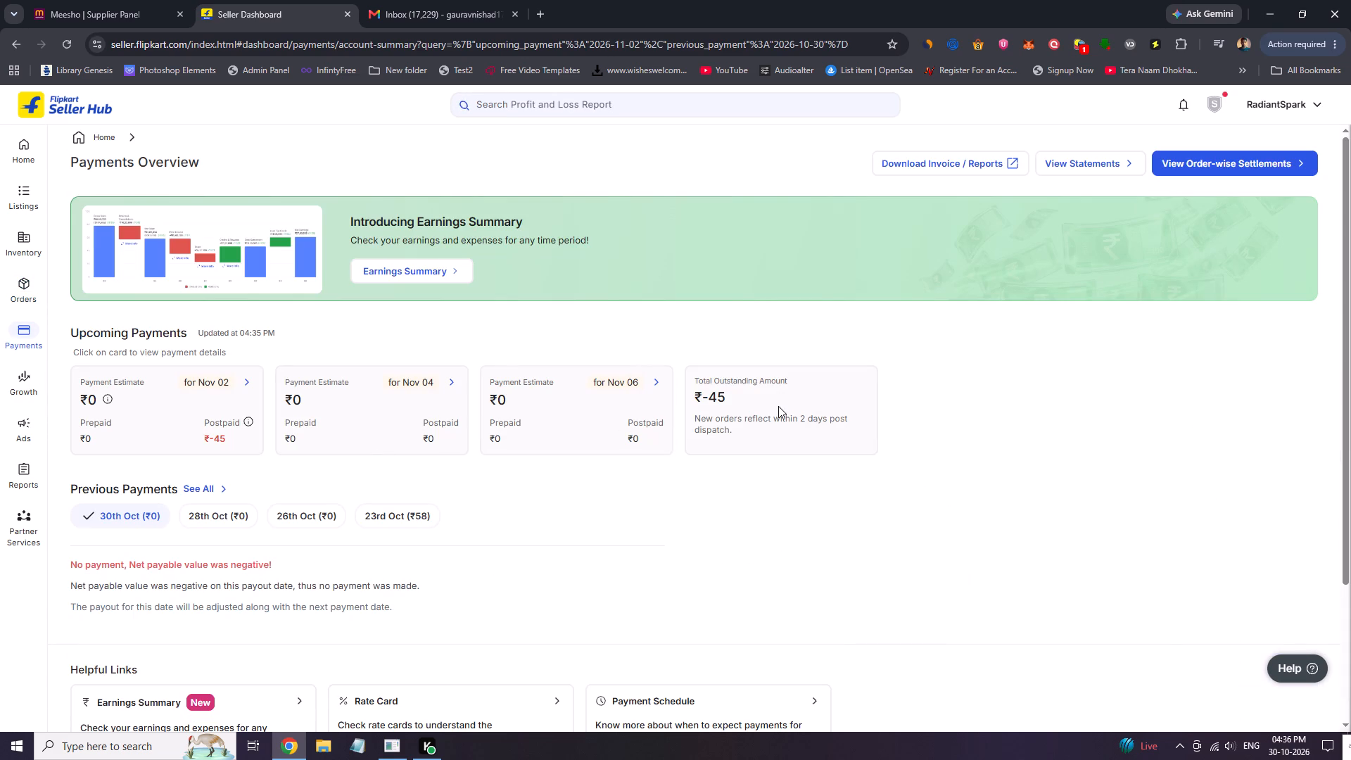
pyautogui.moveTo(1350, 306); pyautogui.dragTo(1350, 505)
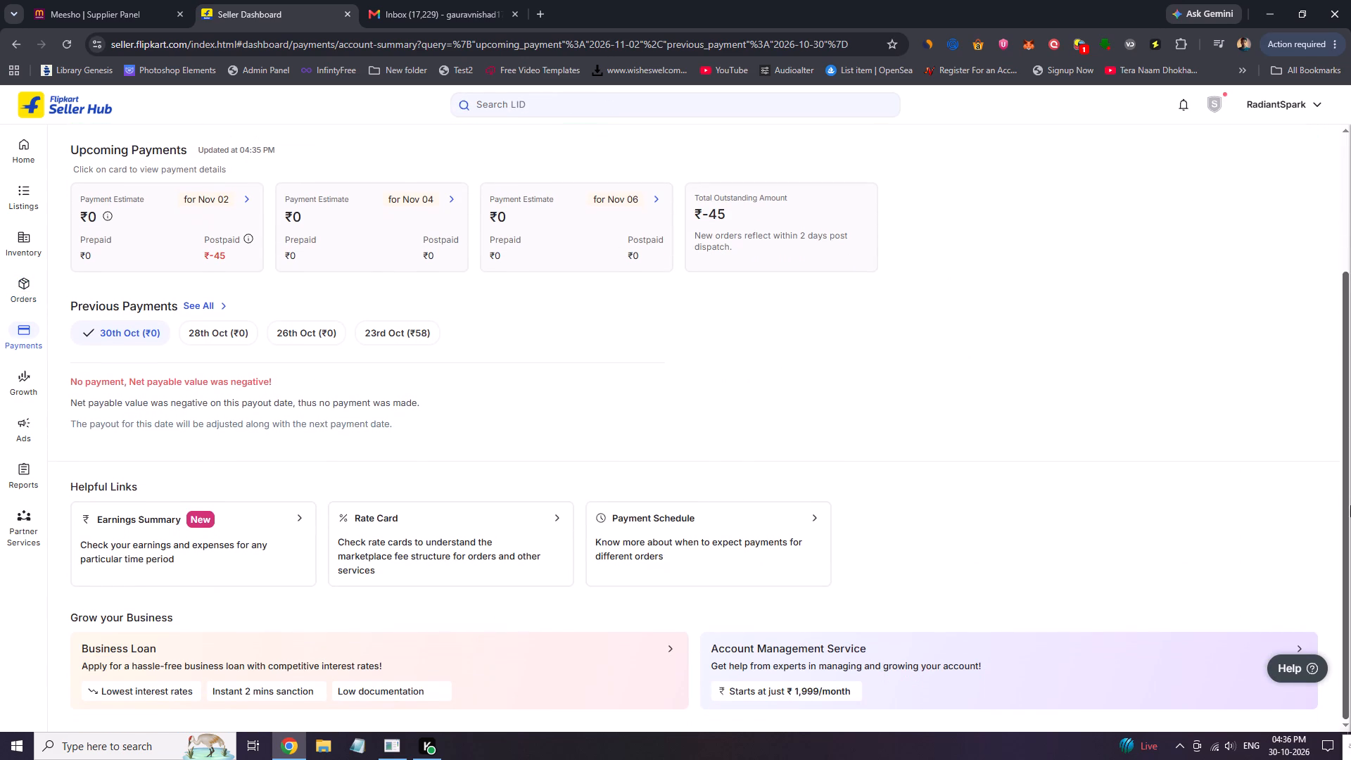
pyautogui.moveTo(1350, 505); pyautogui.dragTo(1350, 512)
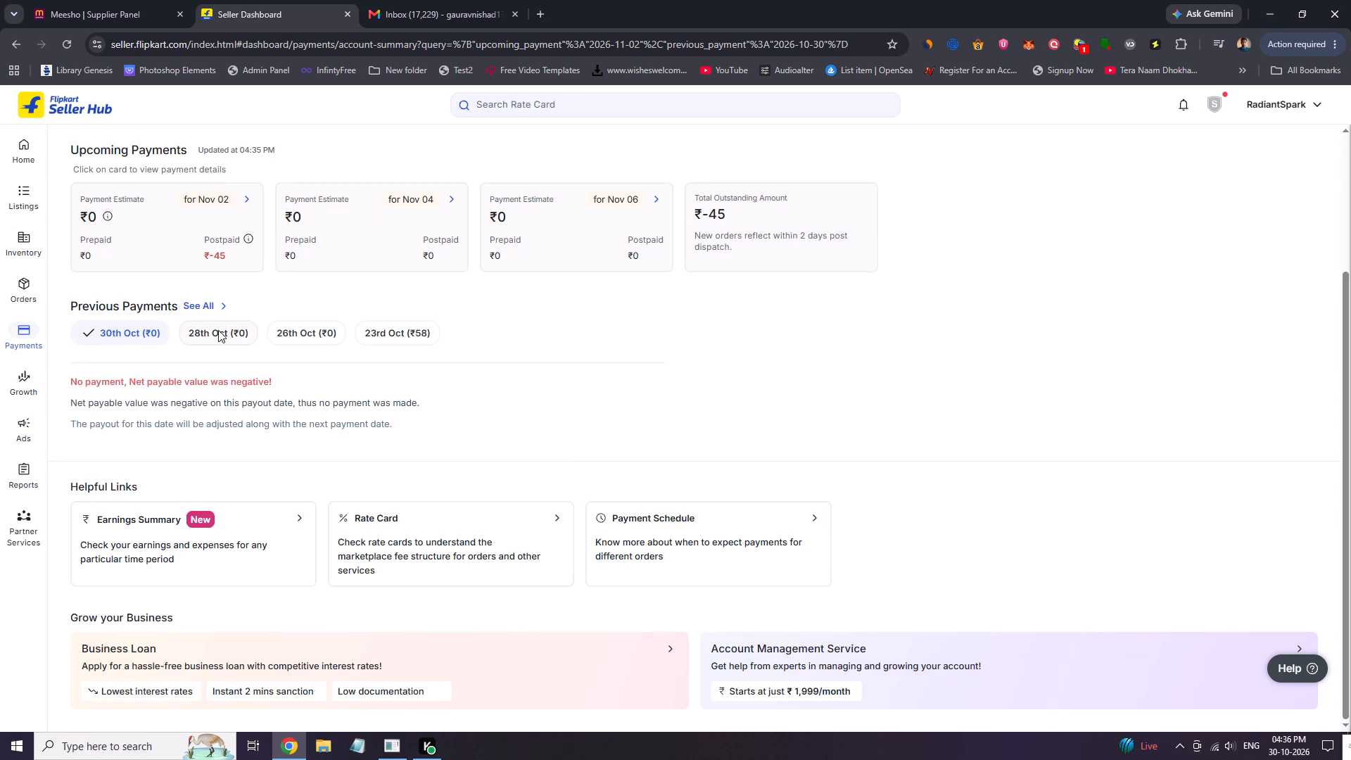
pyautogui.click(218, 330)
pyautogui.click(298, 331)
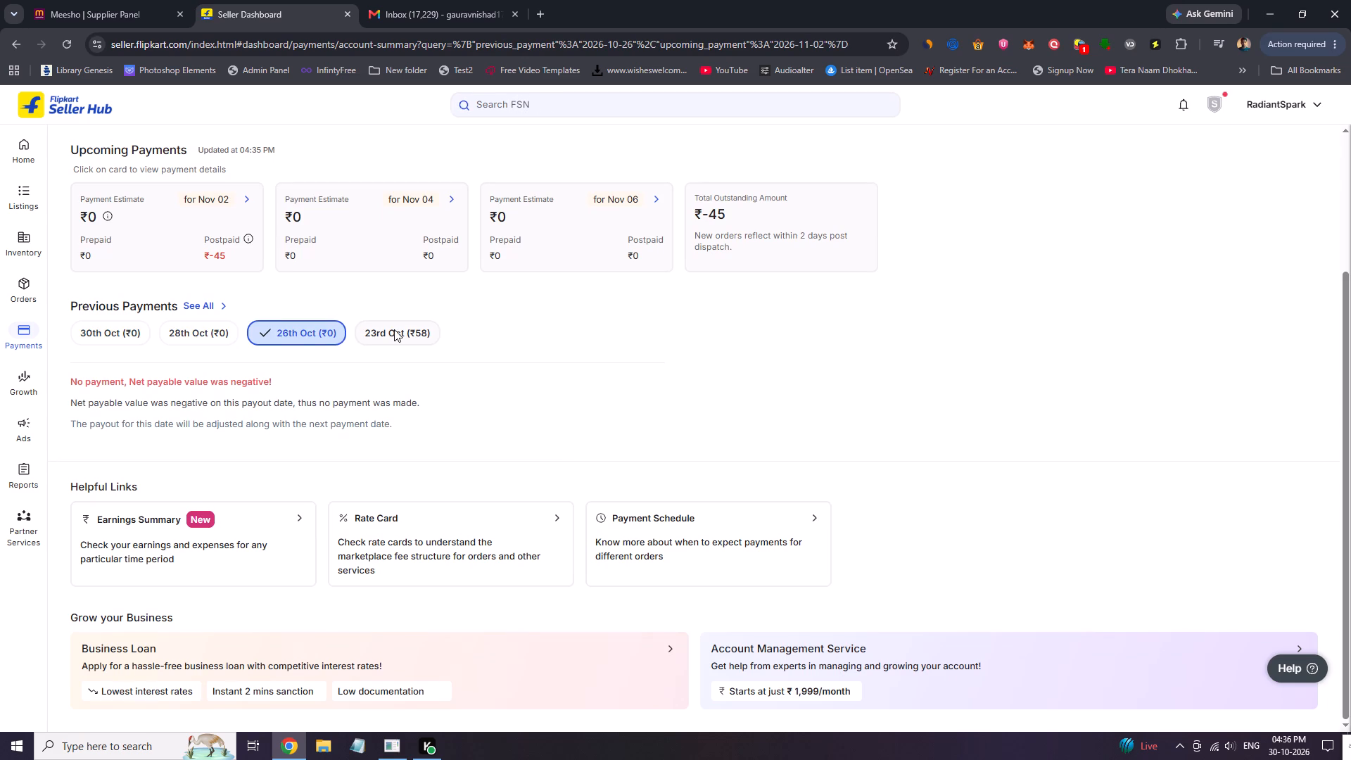
pyautogui.click(395, 329)
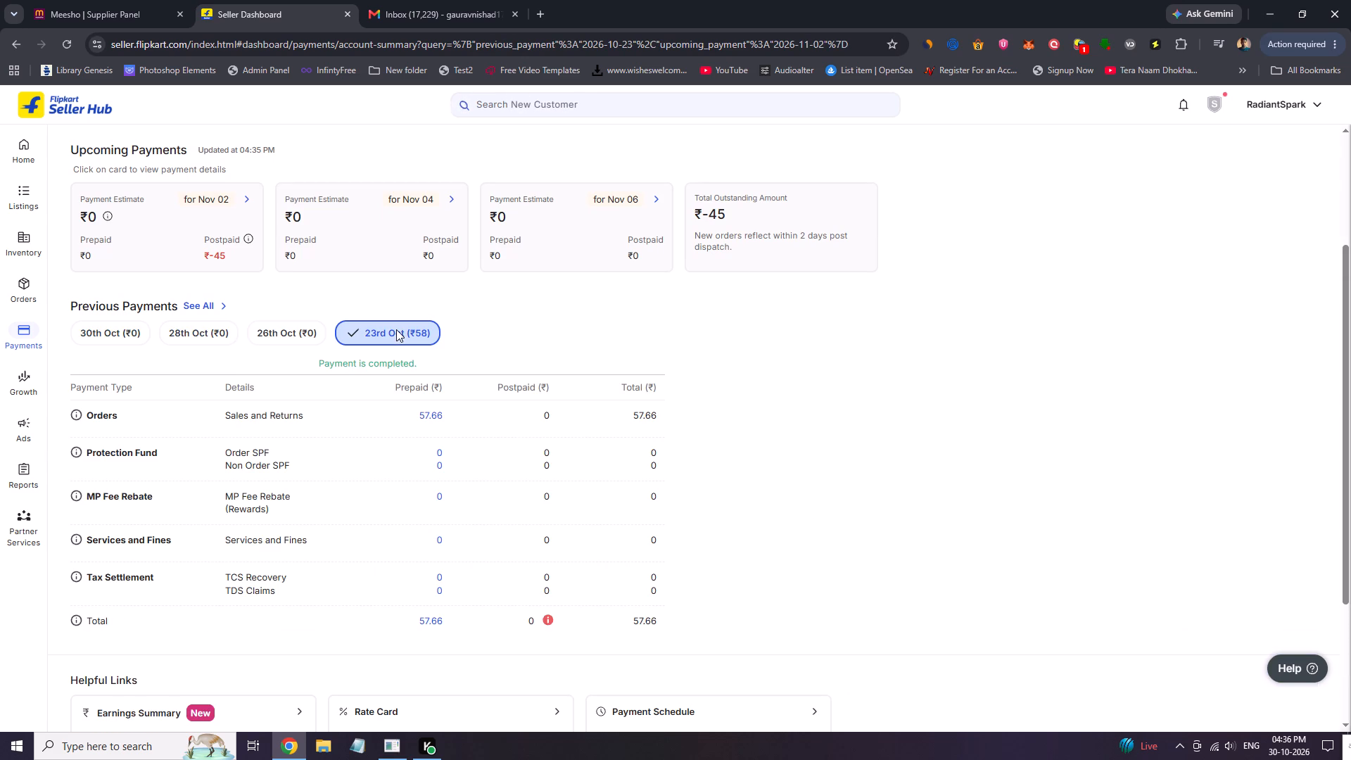
pyautogui.click(298, 336)
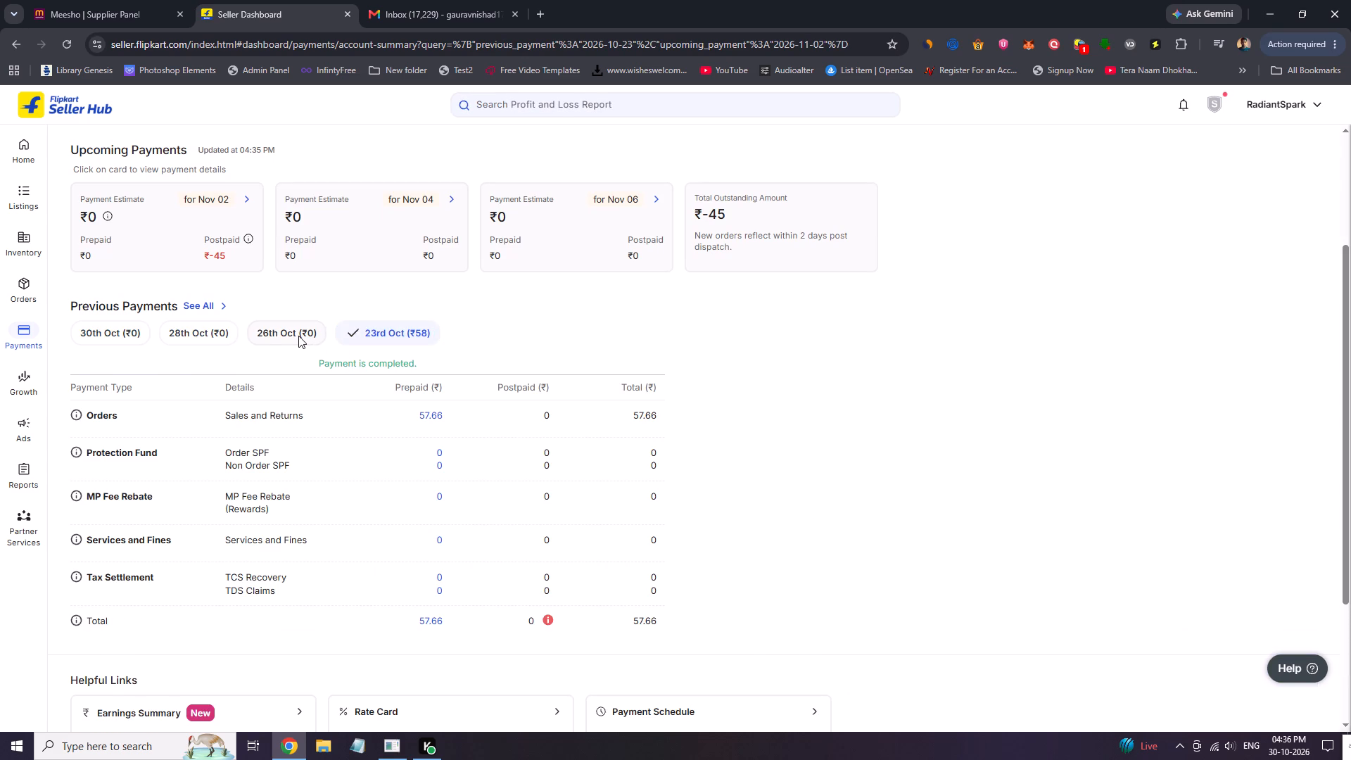
pyautogui.click(229, 334)
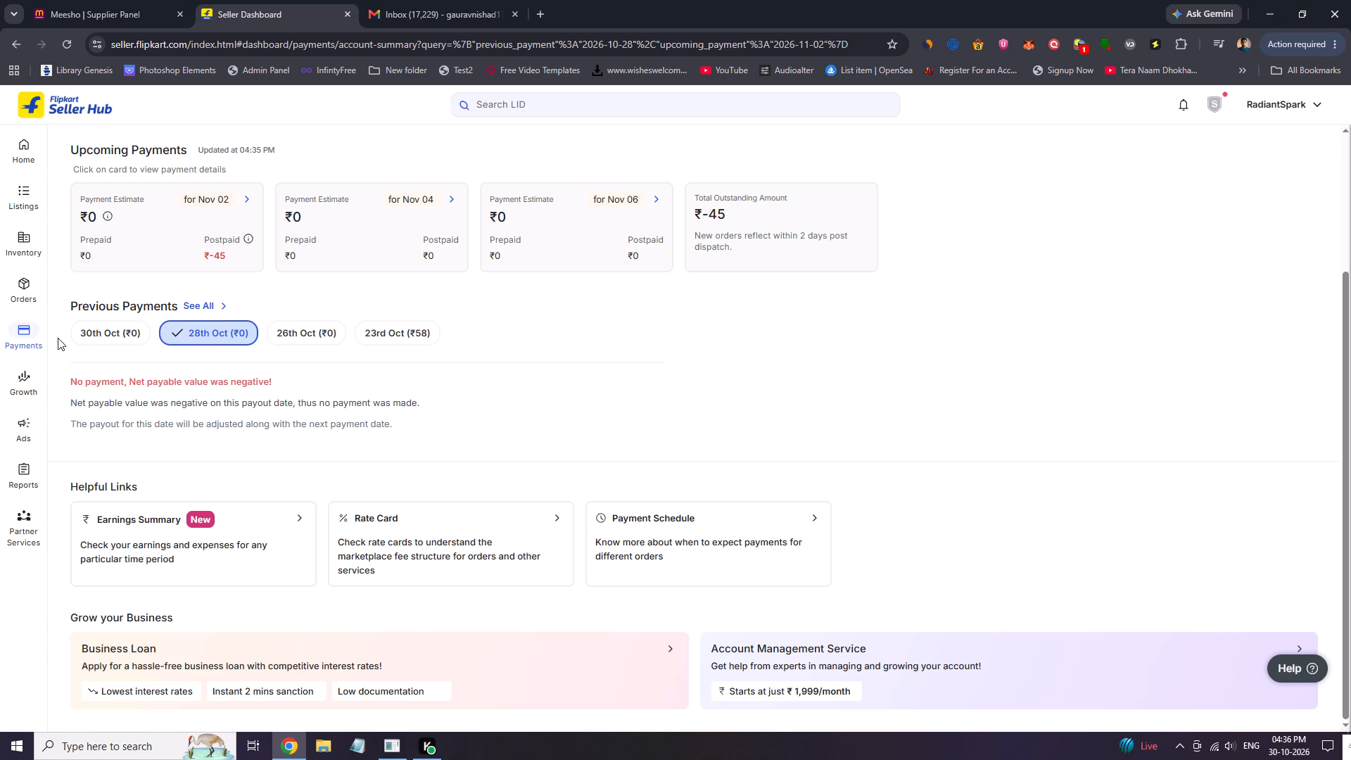
# Examine Today's Sales and Business Health in the NXT Insights growth section, dismissing the satisfaction survey.
pyautogui.click(32, 375)
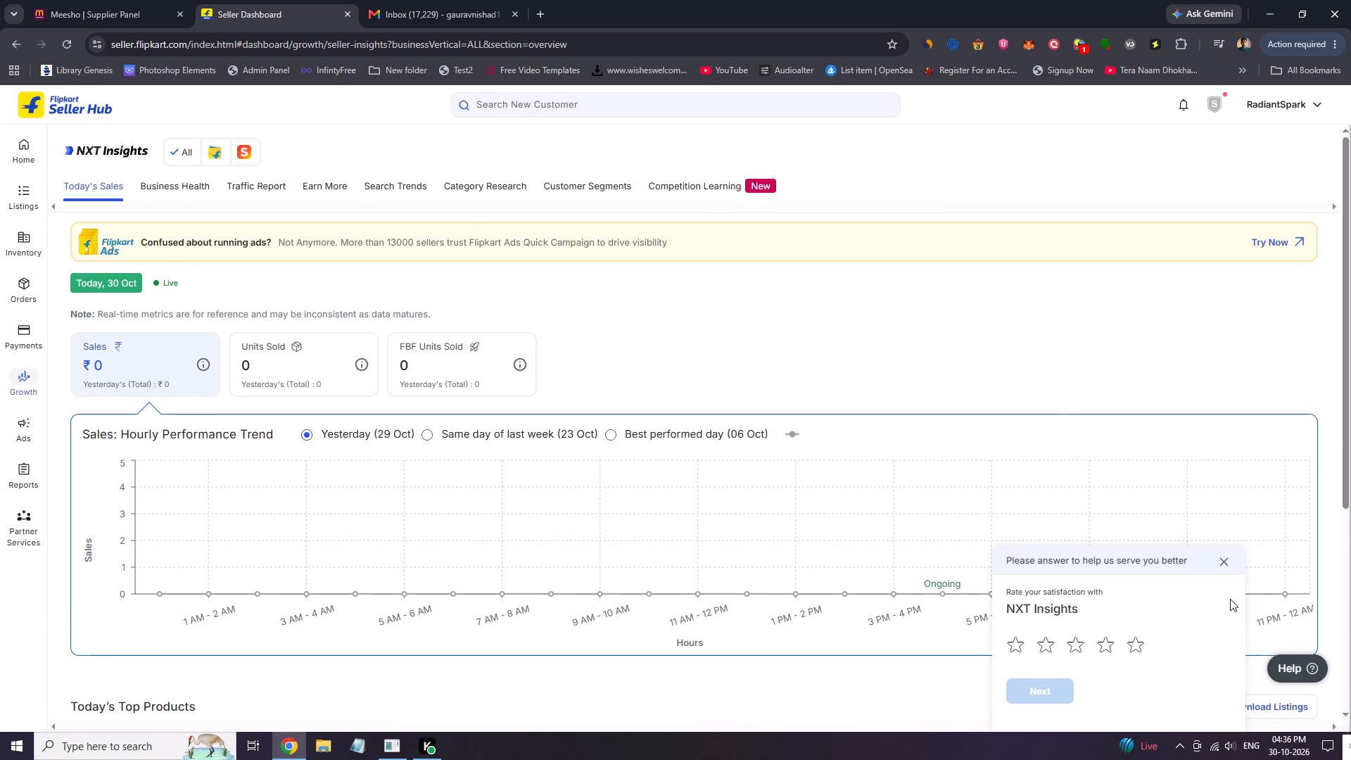
pyautogui.click(1221, 563)
pyautogui.moveTo(1343, 409); pyautogui.dragTo(1342, 487)
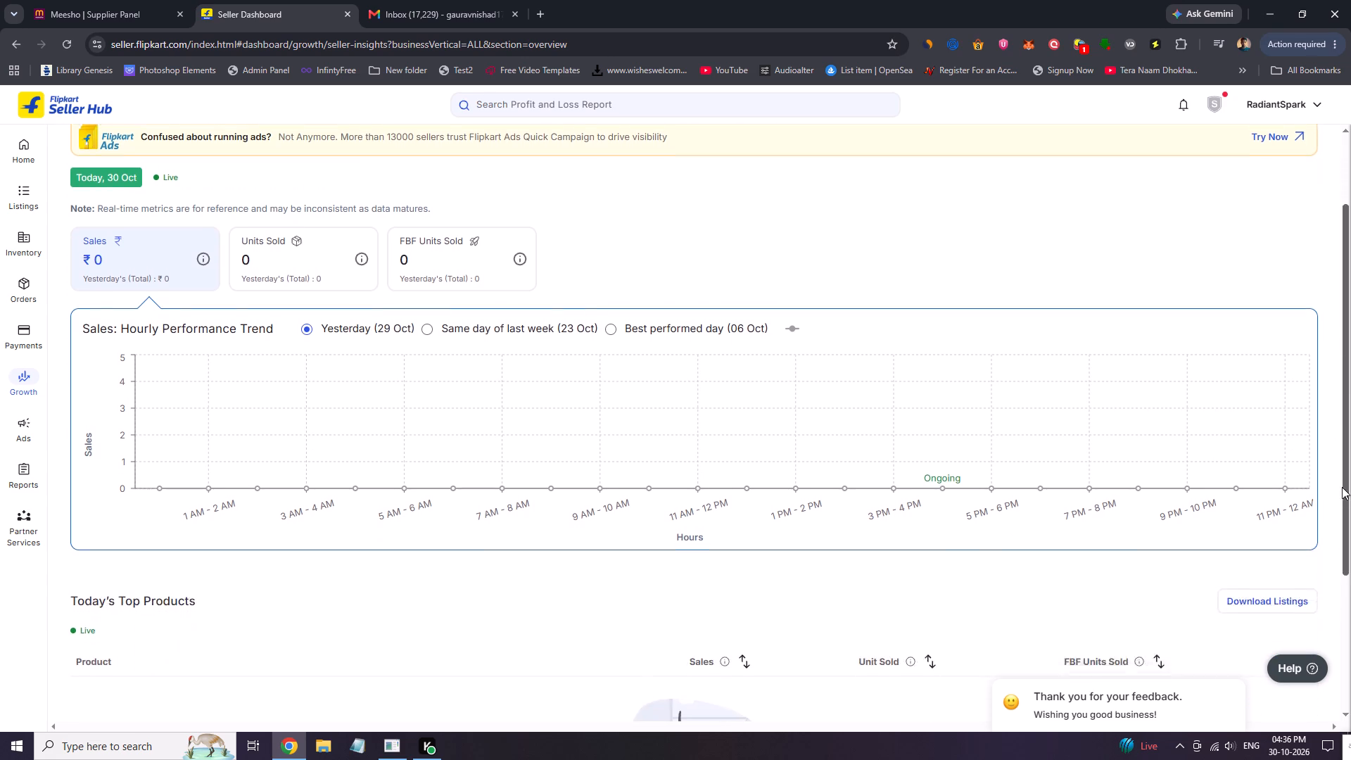
pyautogui.moveTo(1342, 487); pyautogui.dragTo(1339, 492)
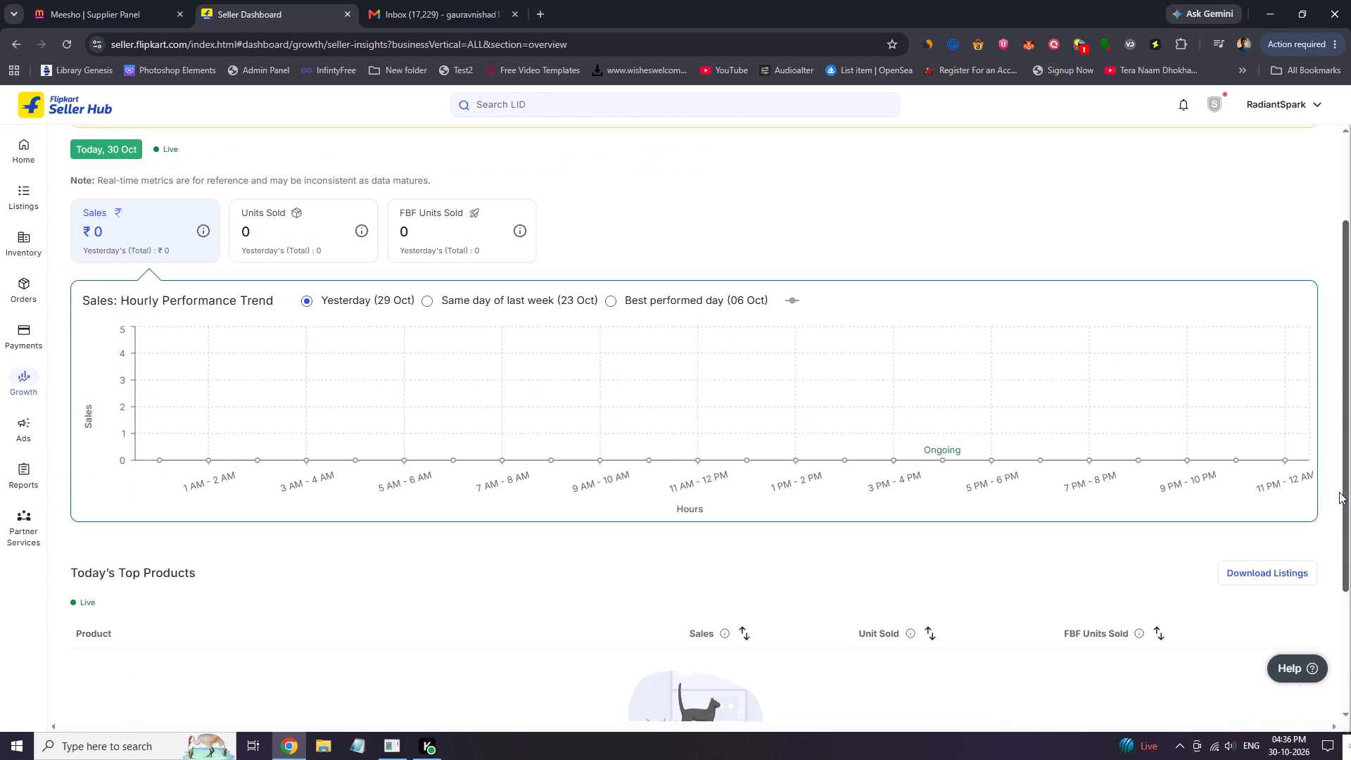
pyautogui.moveTo(1339, 492); pyautogui.dragTo(1342, 304)
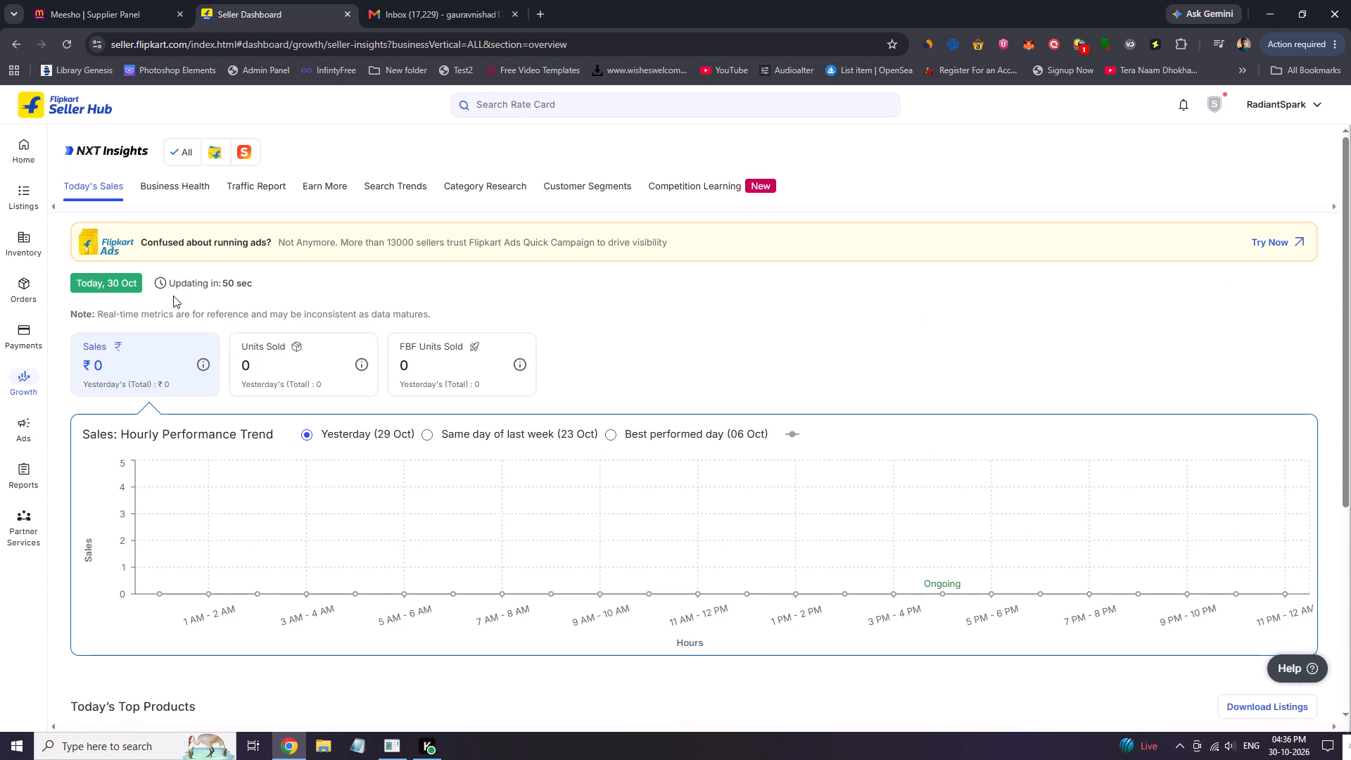
pyautogui.click(161, 185)
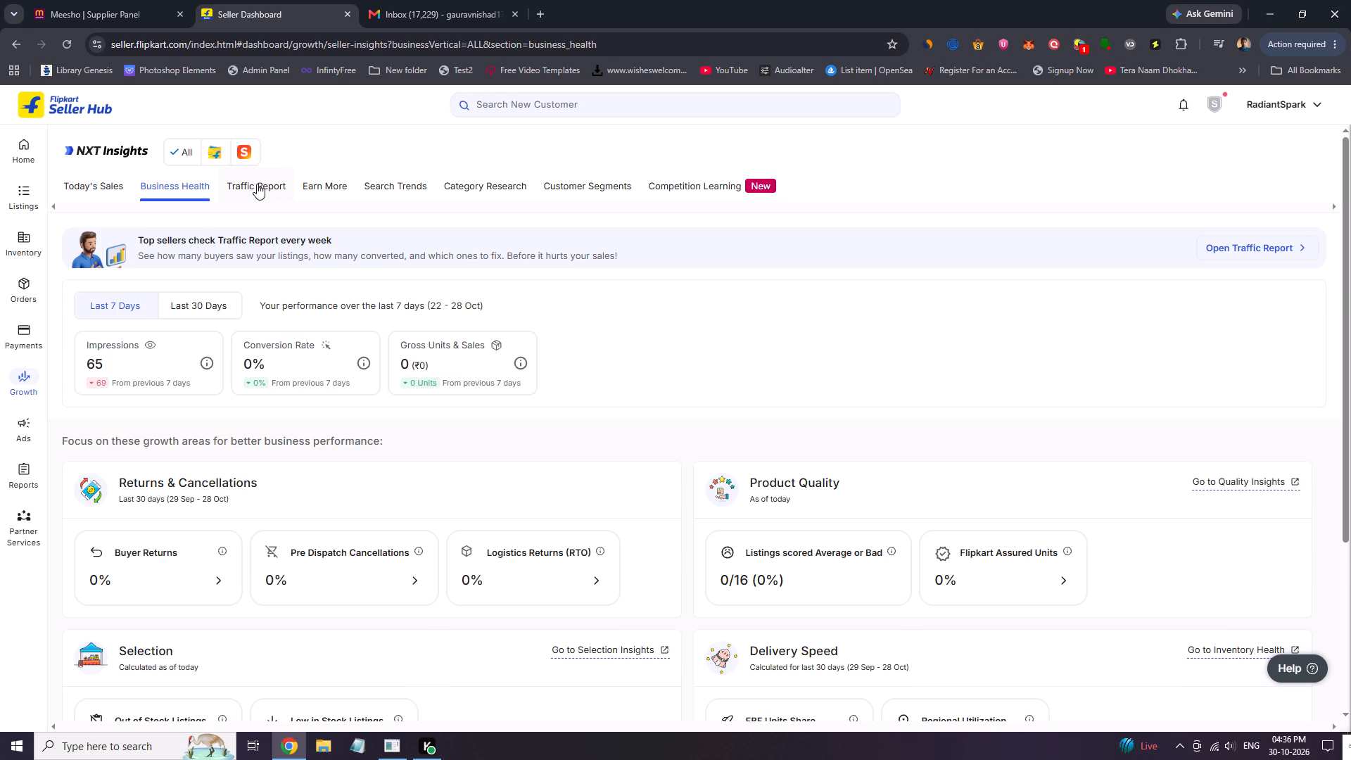
# Review the Traffic Report for the last 30 days, followed by the months Oct, Sep, Aug and Jul 2026.
pyautogui.click(257, 184)
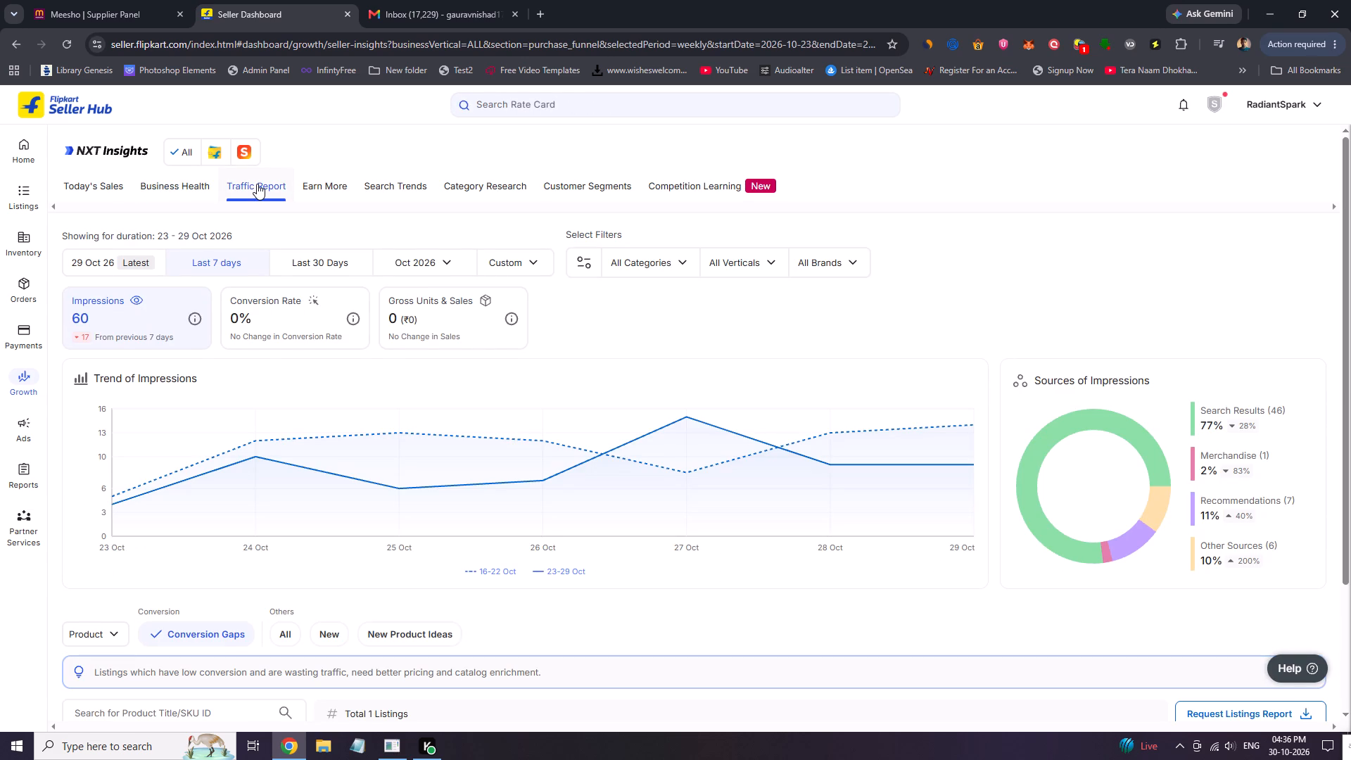
pyautogui.click(340, 260)
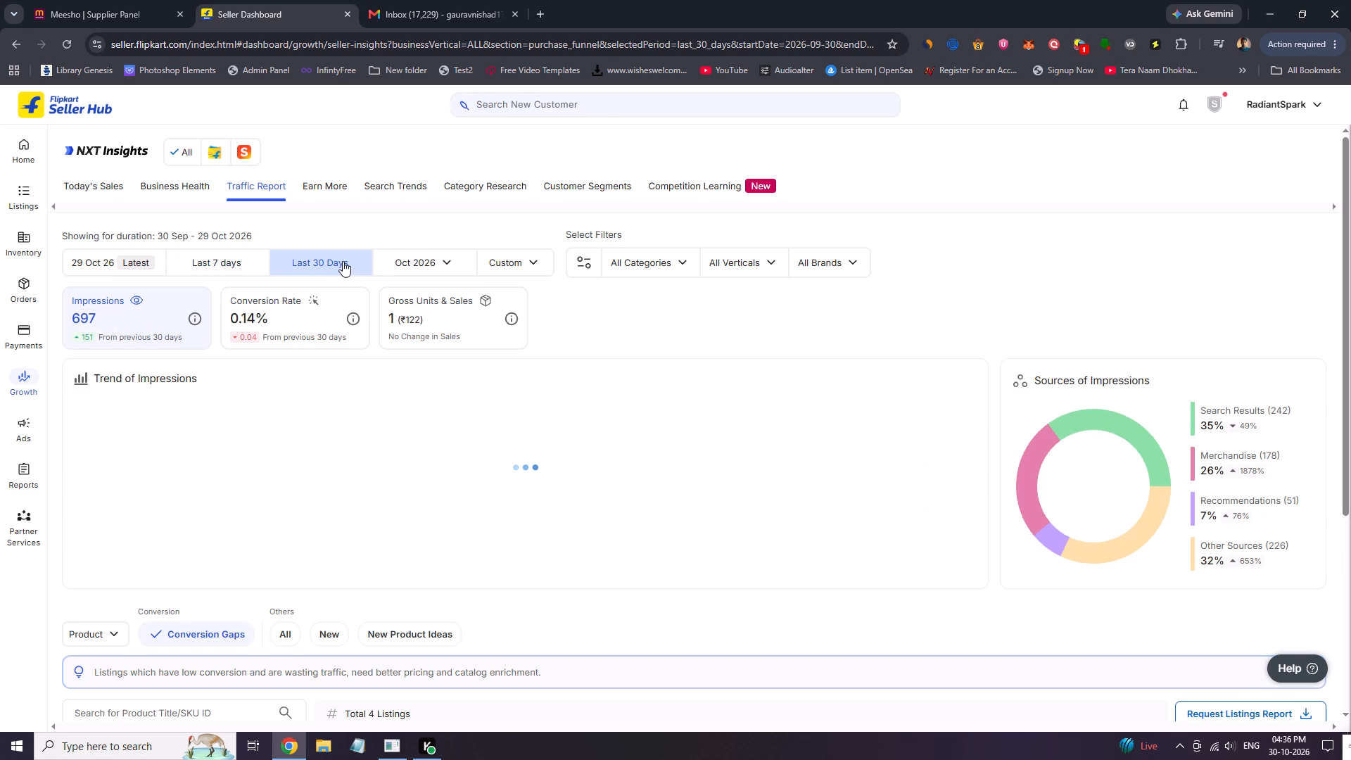
pyautogui.click(452, 259)
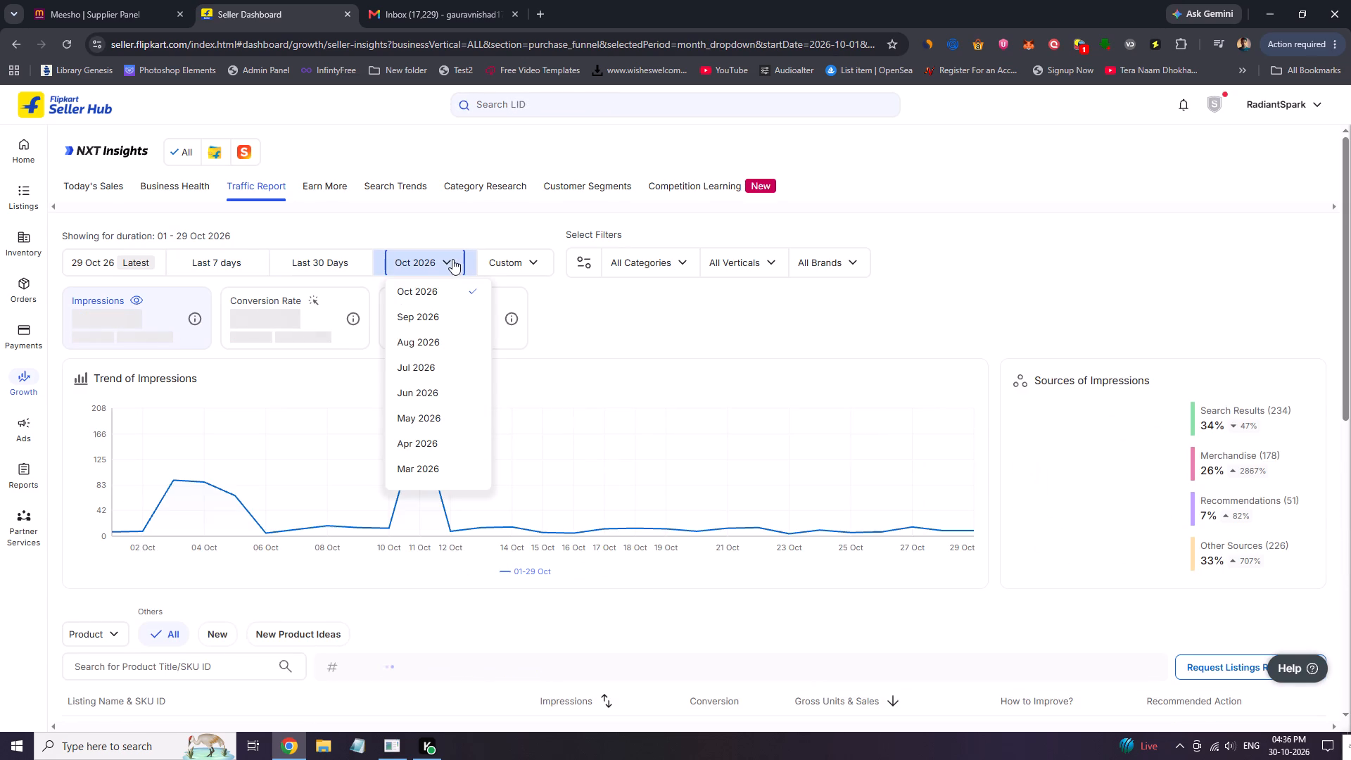
pyautogui.click(423, 312)
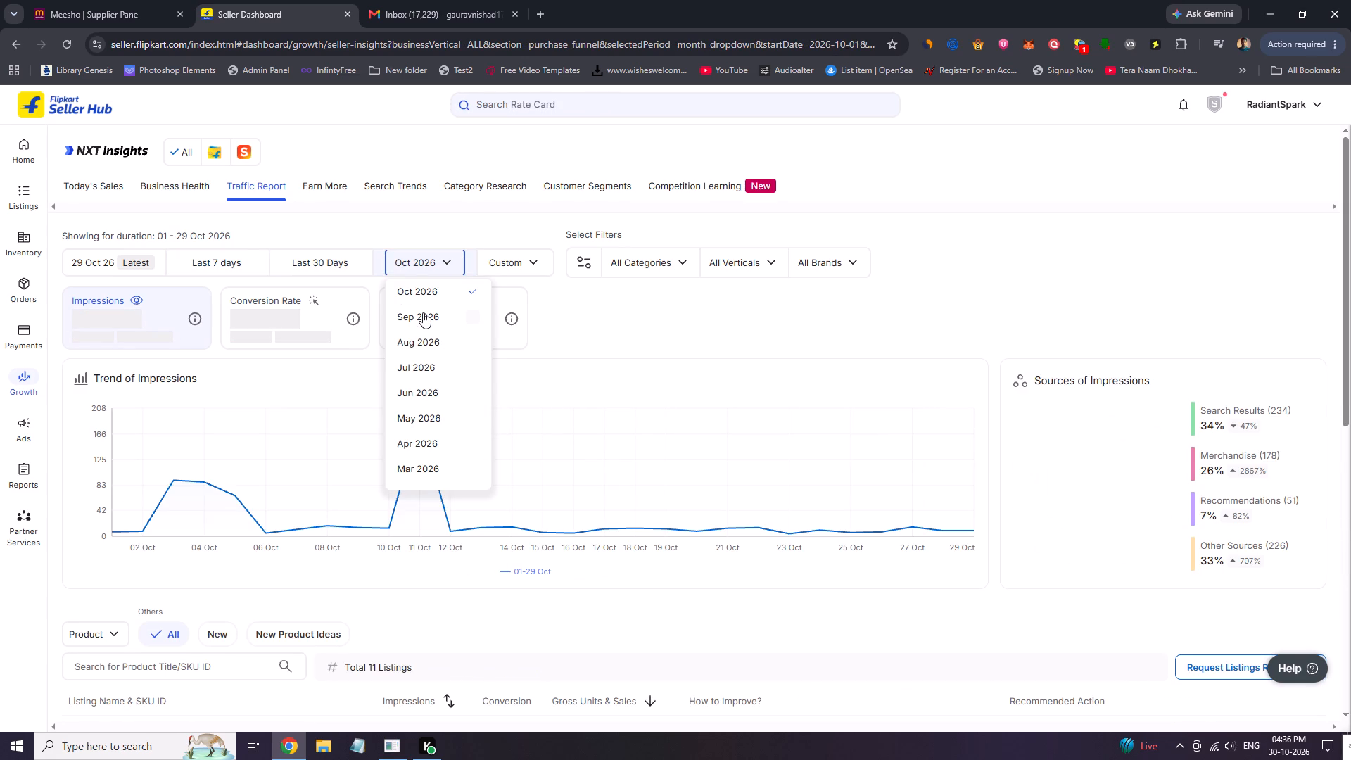
pyautogui.click(436, 262)
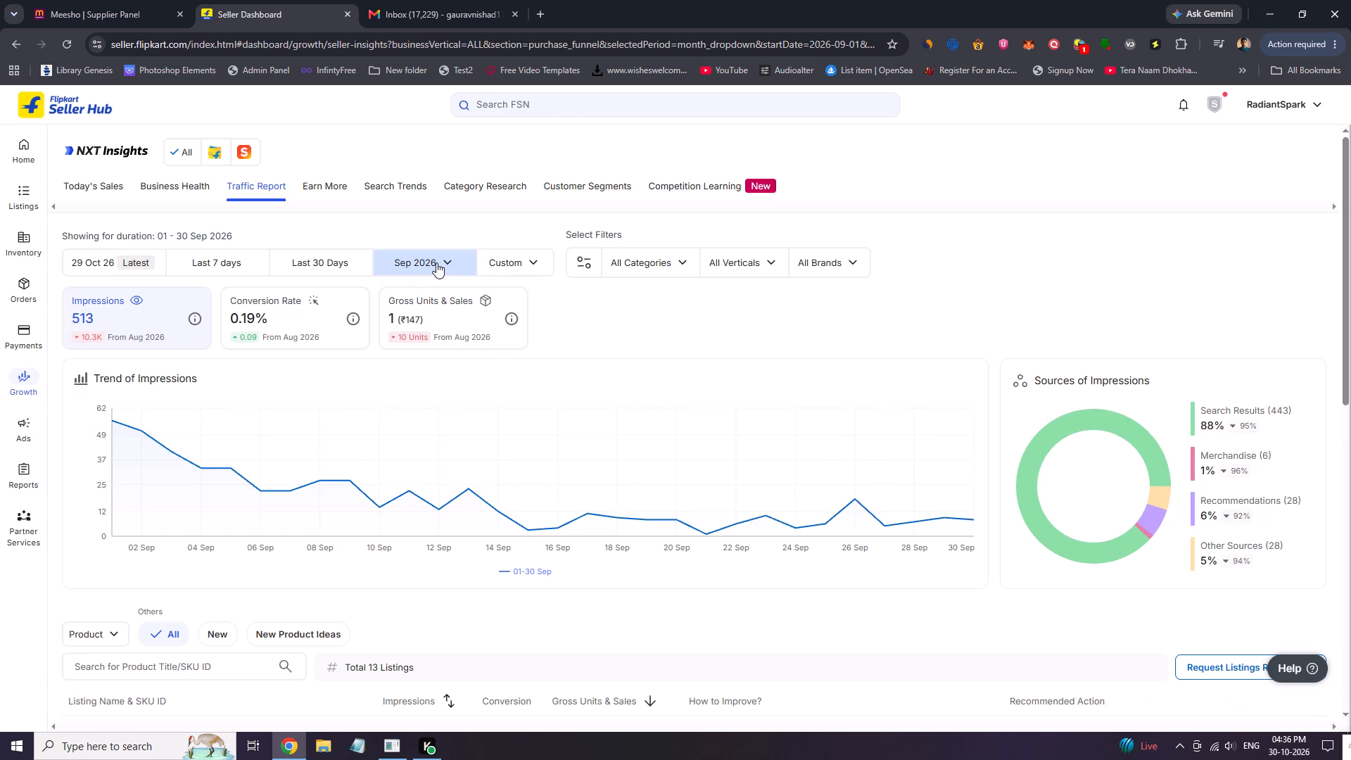
pyautogui.click(420, 334)
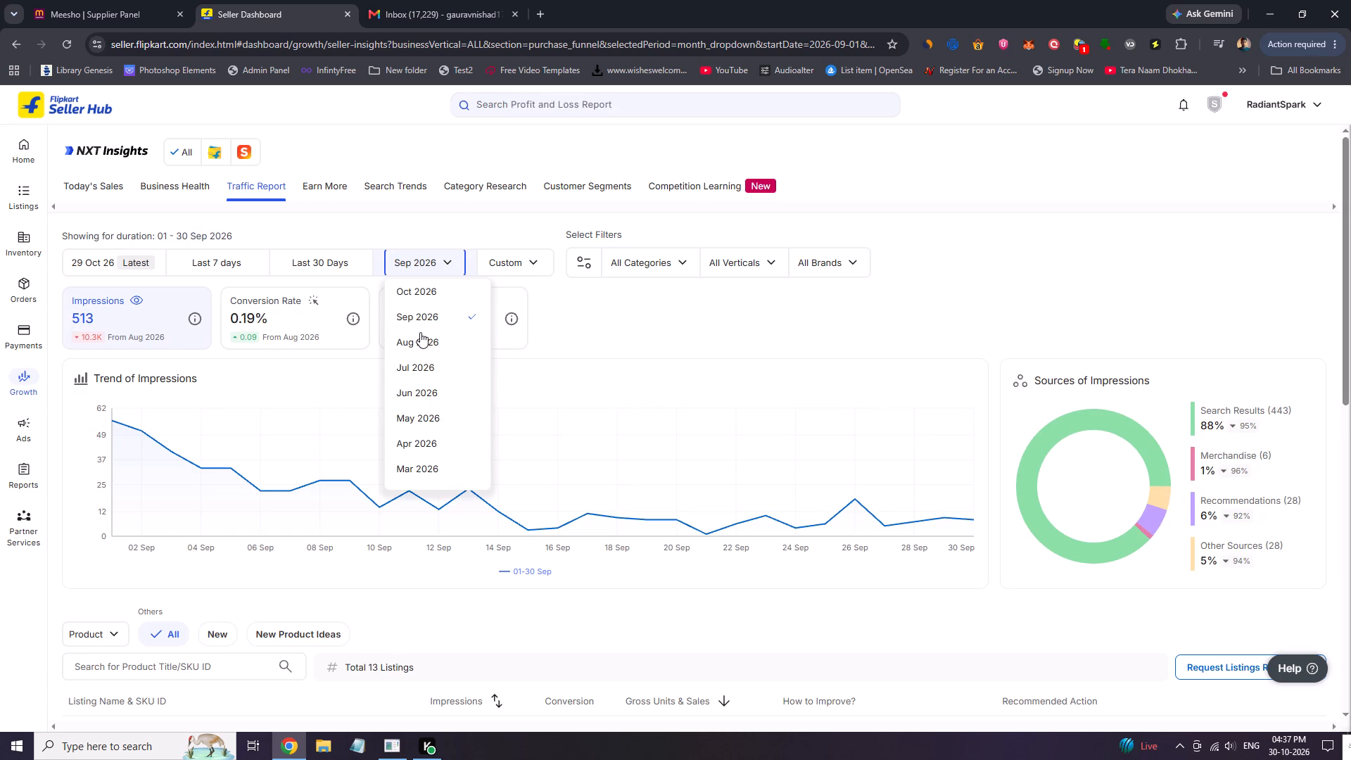
pyautogui.click(417, 341)
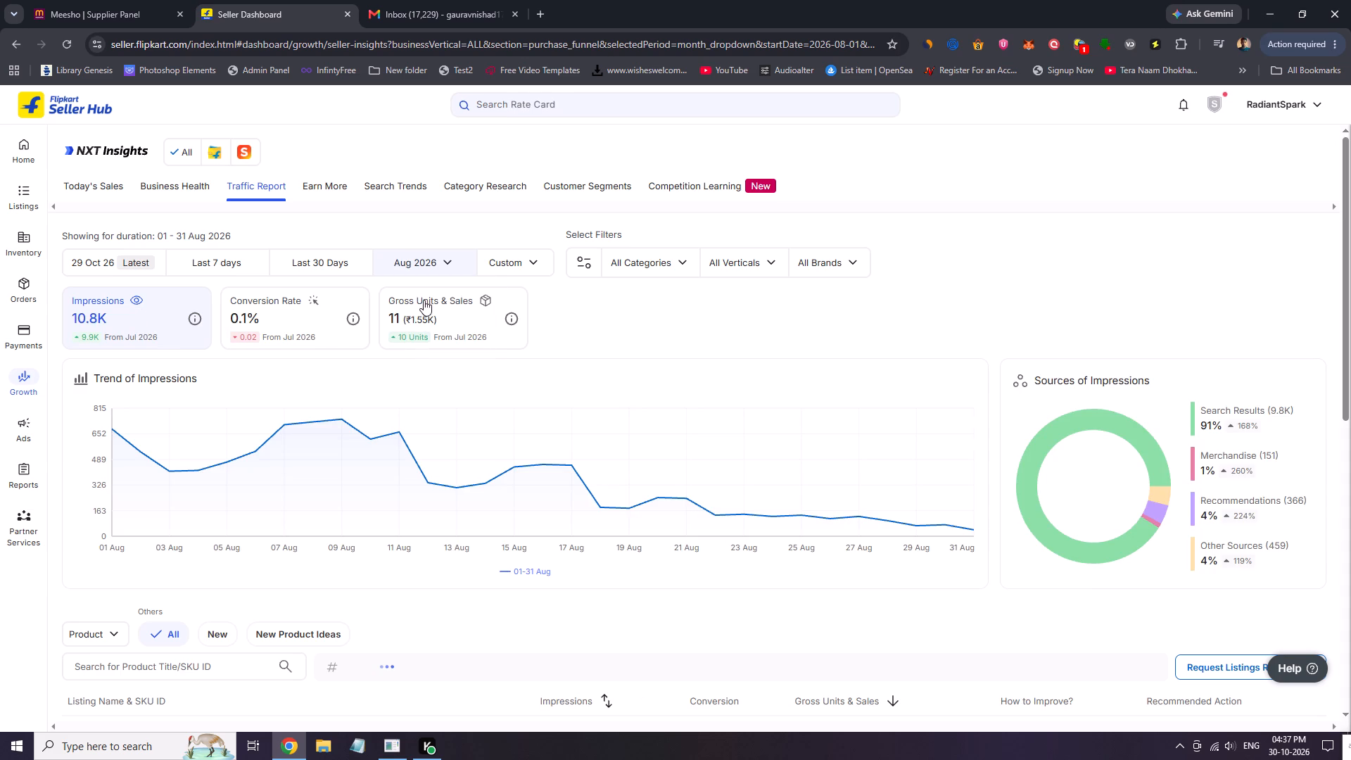
pyautogui.click(438, 266)
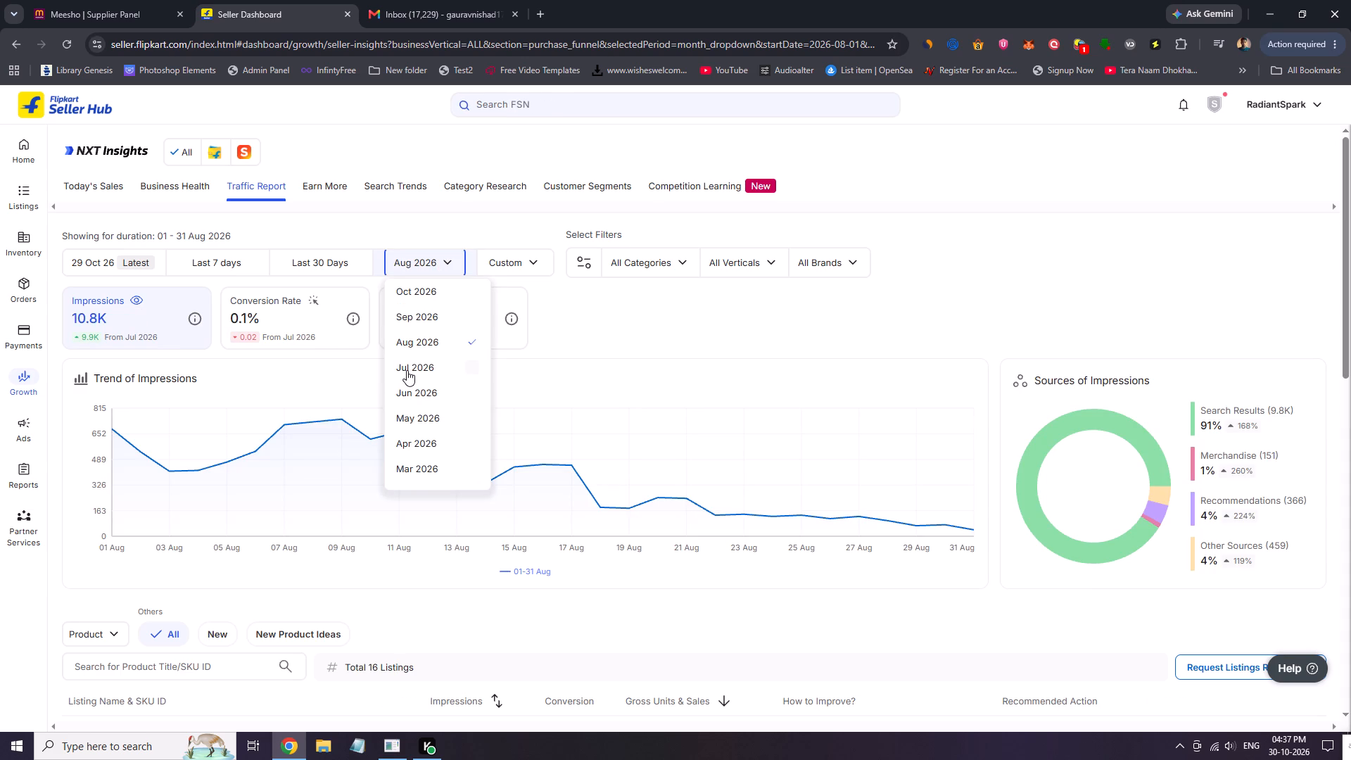
pyautogui.click(410, 368)
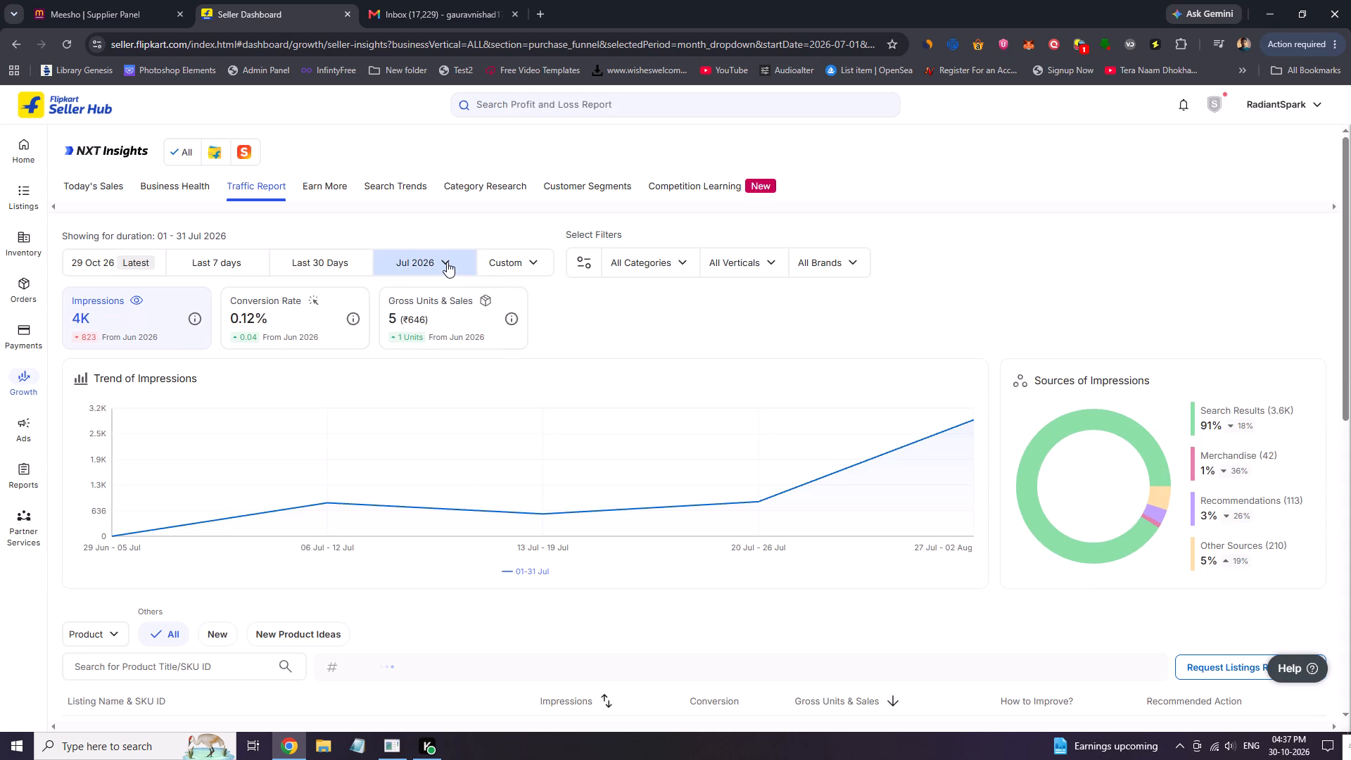
# Review the Traffic Report's monthly figures for Jun, Apr, May and Mar 2026.
pyautogui.click(447, 262)
pyautogui.click(411, 392)
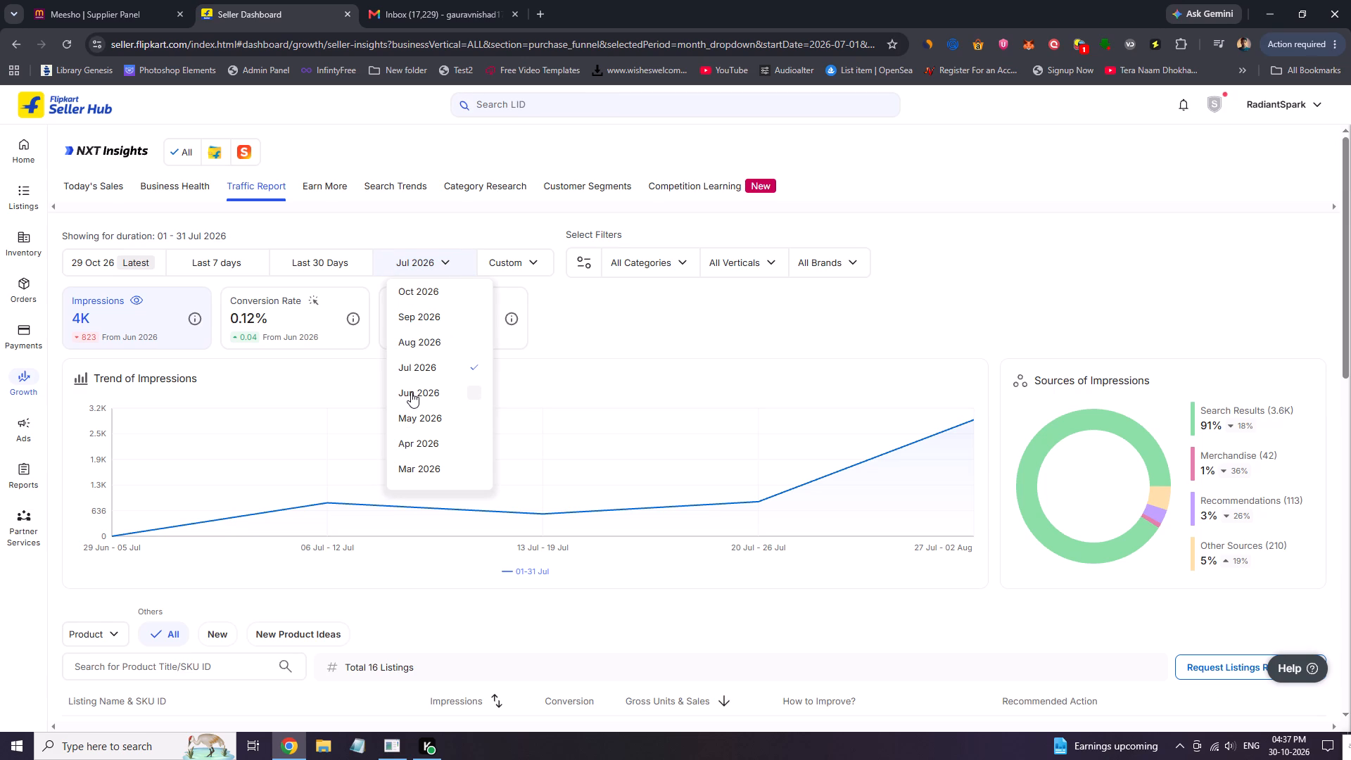
pyautogui.click(441, 260)
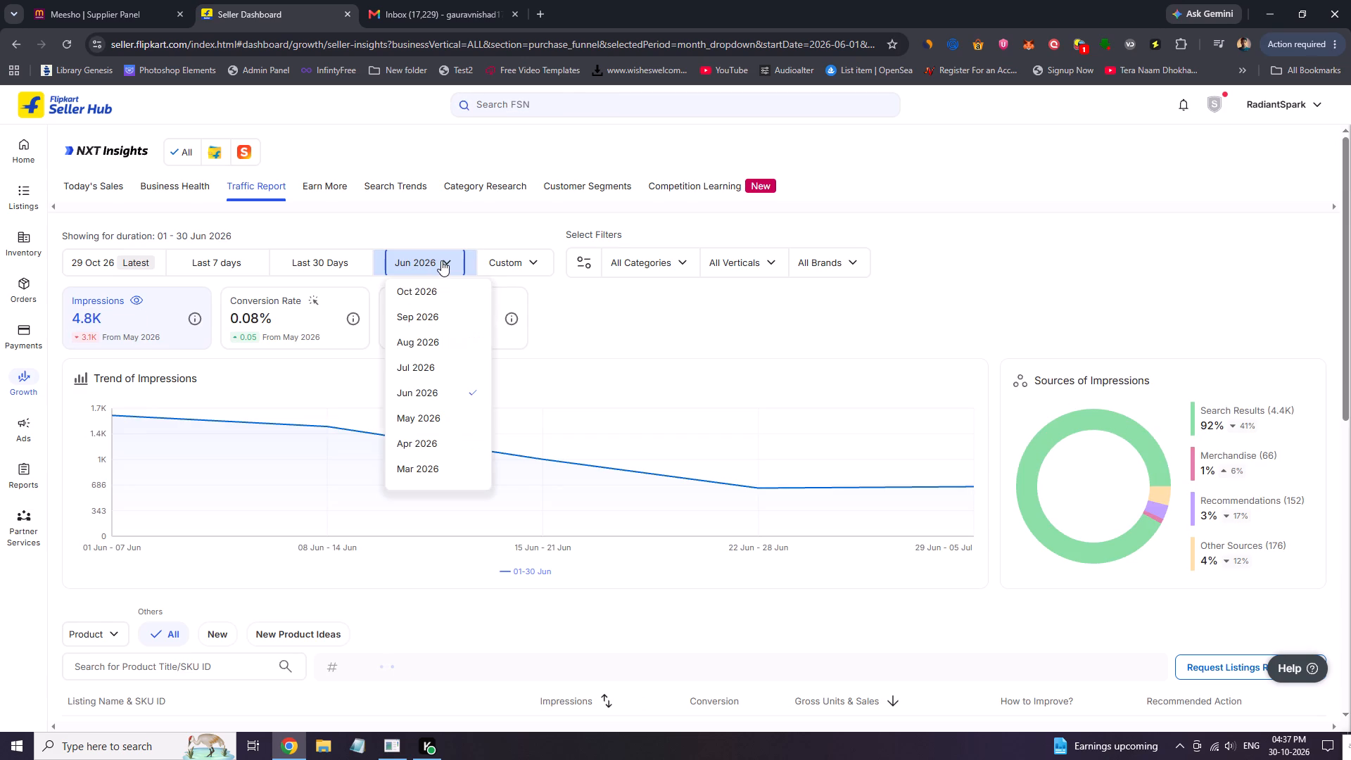
pyautogui.click(428, 445)
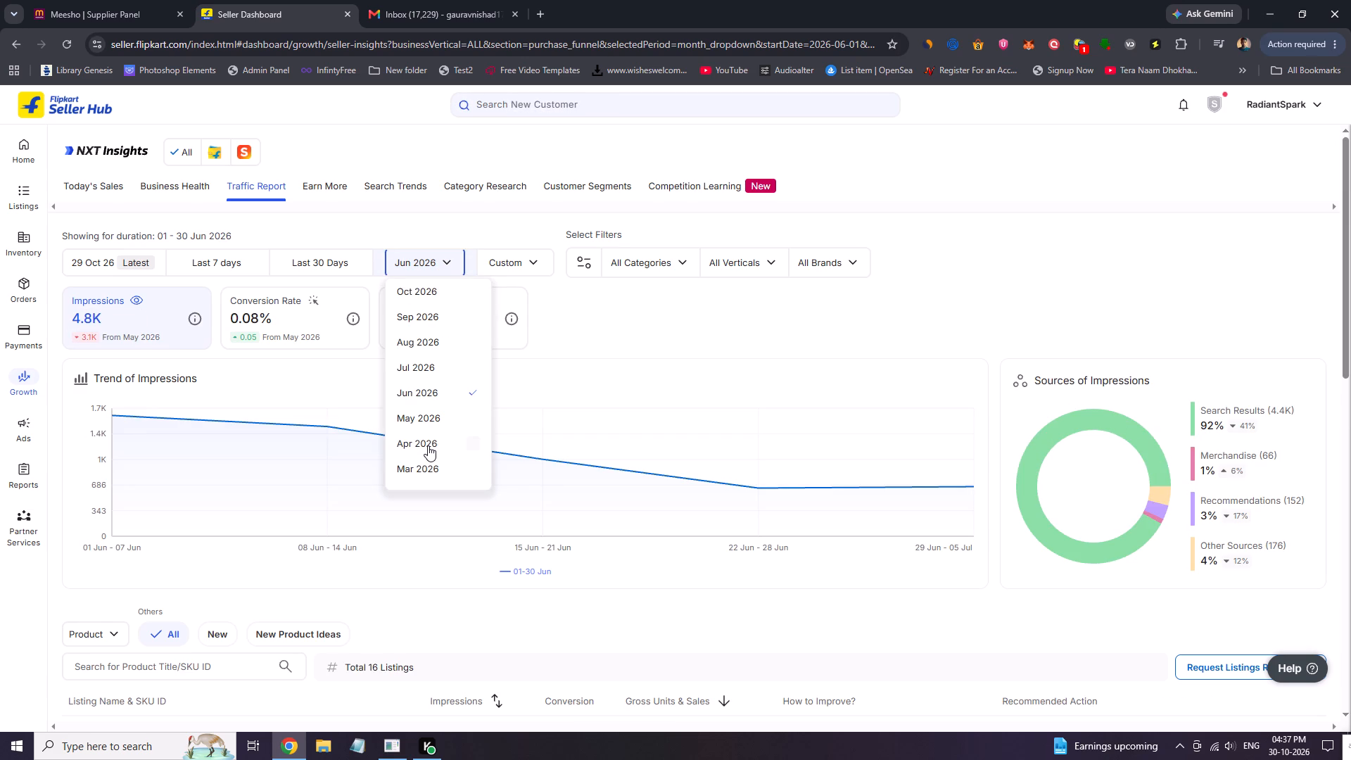
pyautogui.click(448, 262)
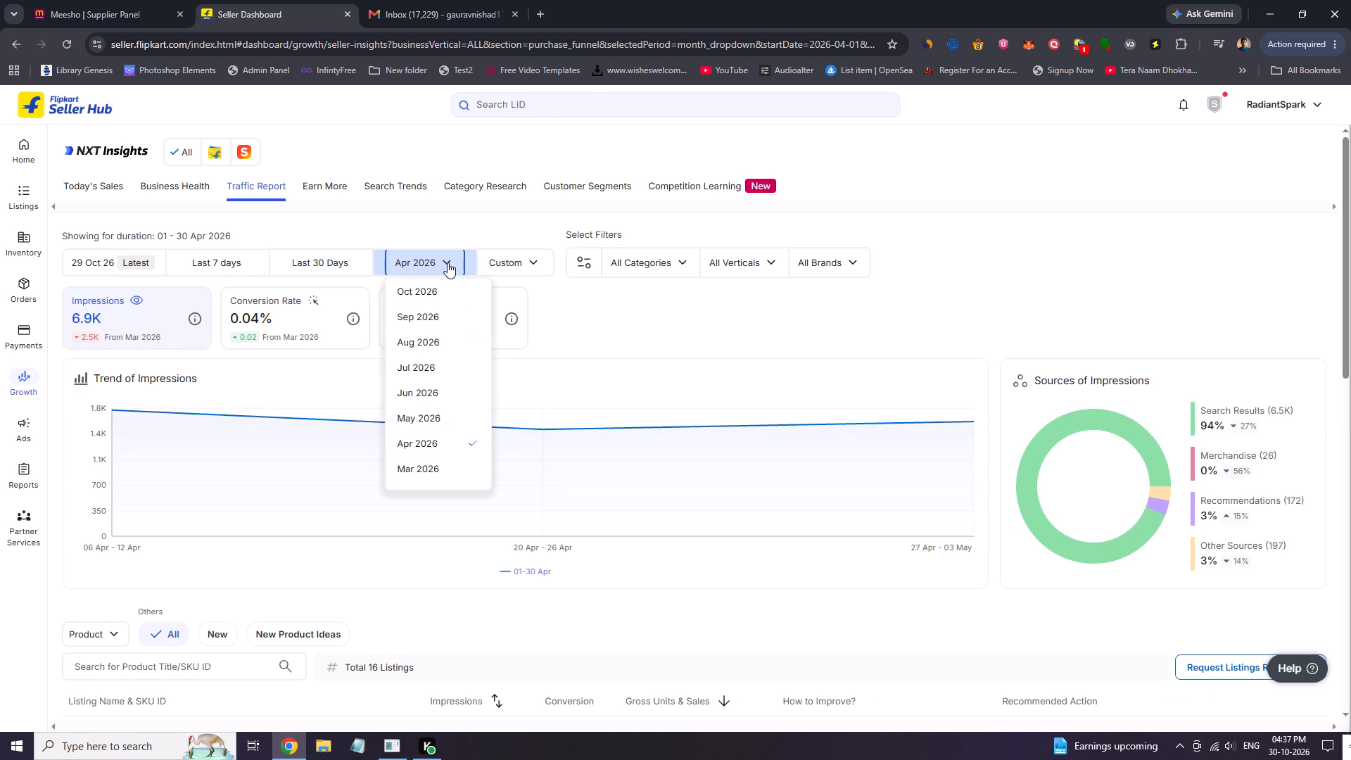
pyautogui.click(428, 412)
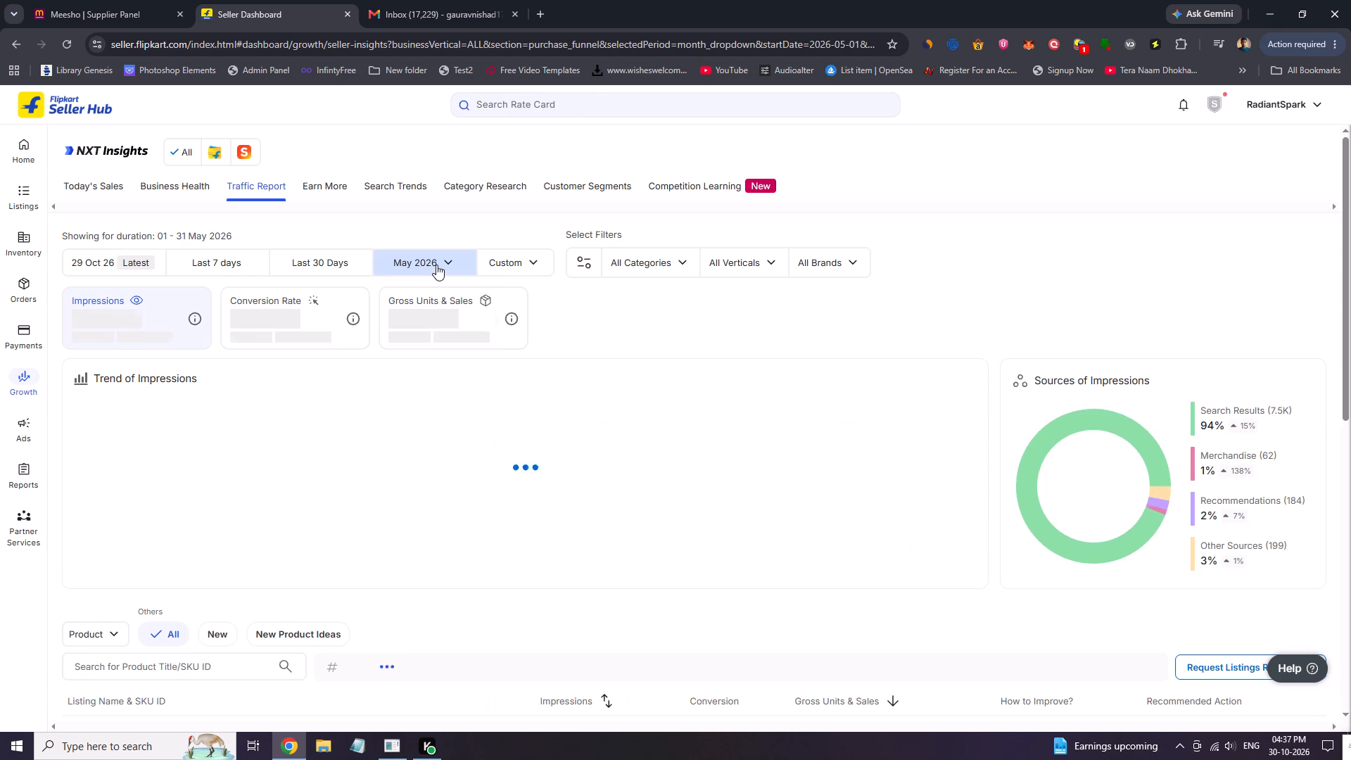
pyautogui.click(436, 265)
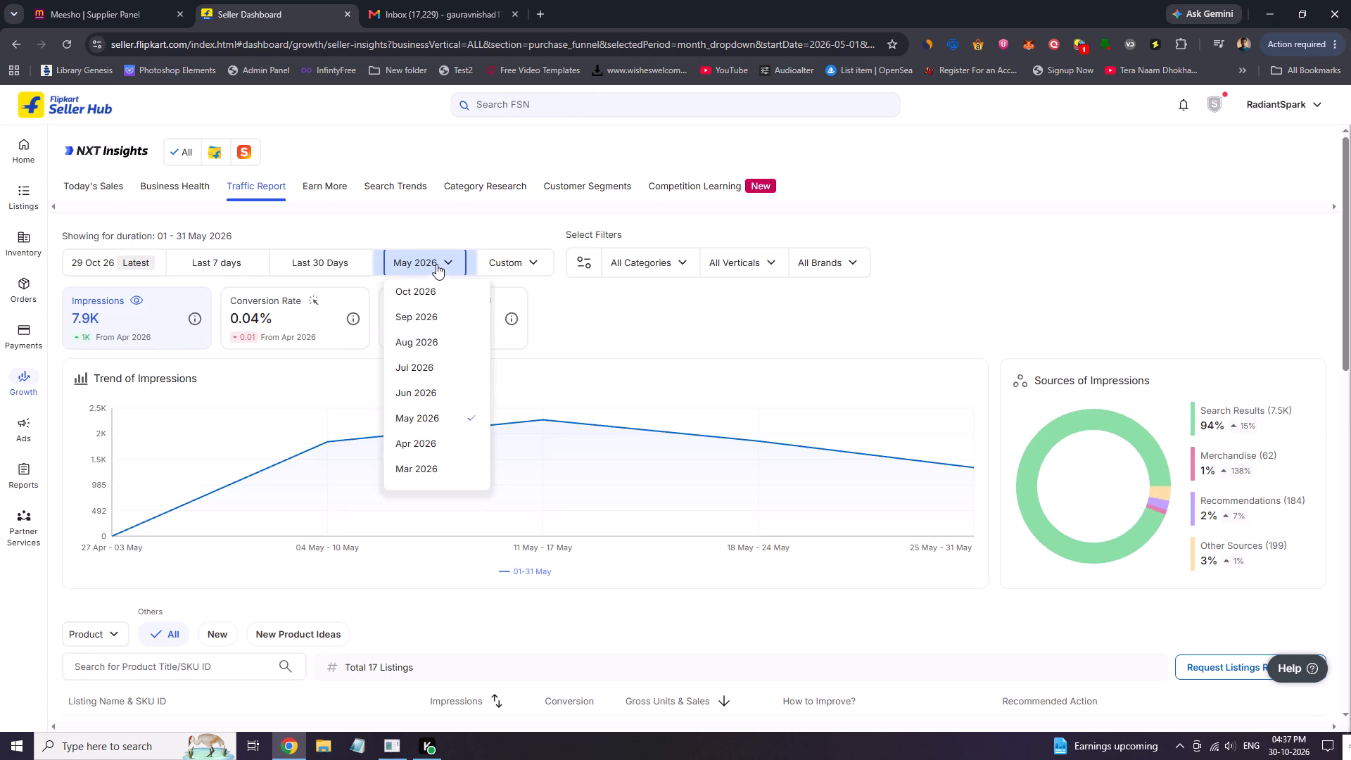
pyautogui.click(419, 470)
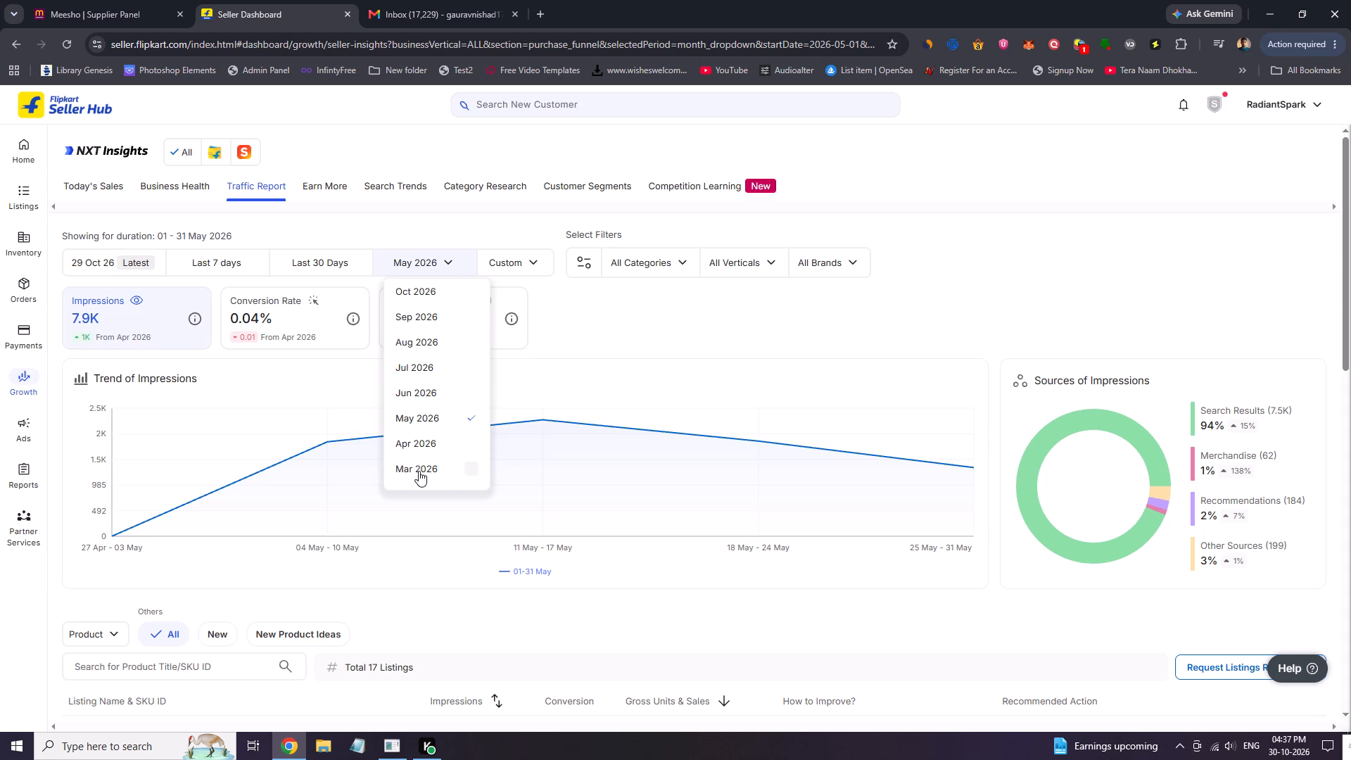
# Switch the Traffic Report back to Aug 2026 and show the Gross Units & Sales trend.
pyautogui.click(436, 261)
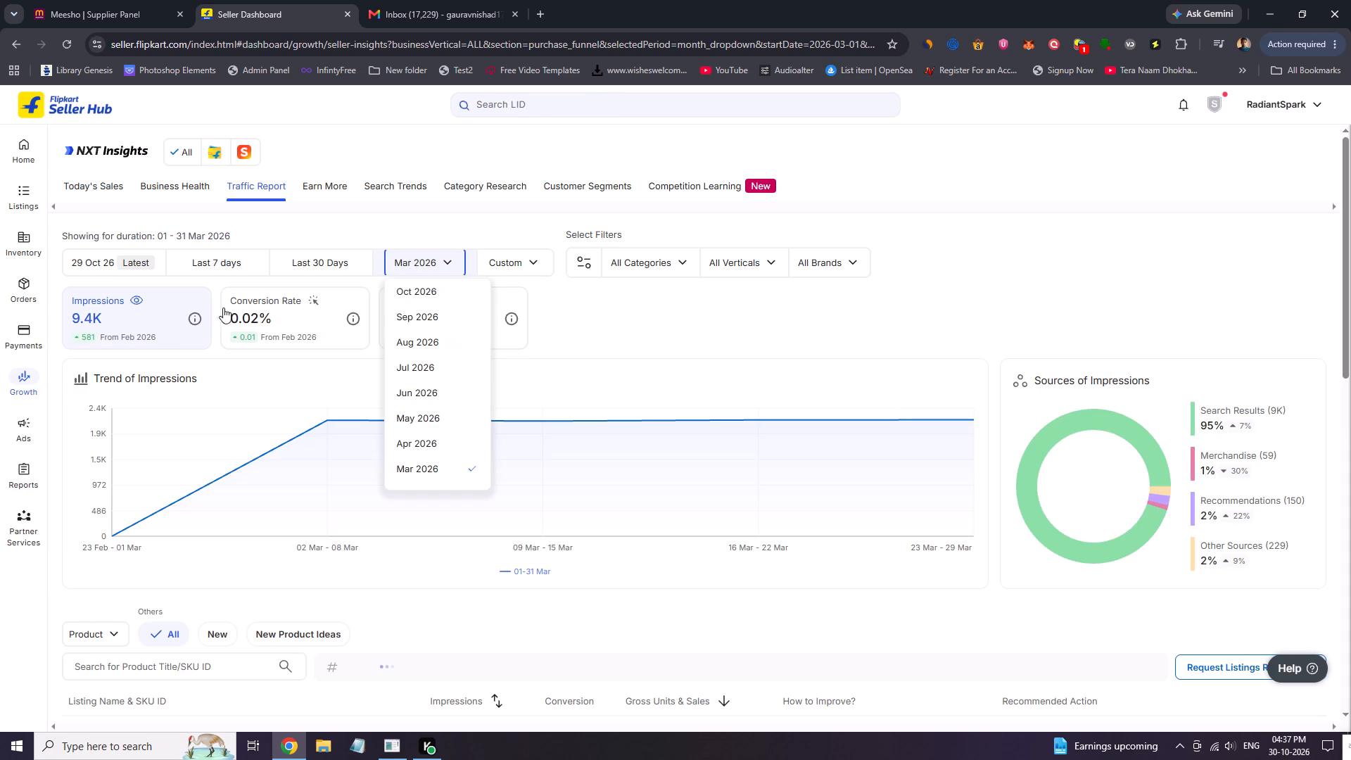
pyautogui.click(413, 343)
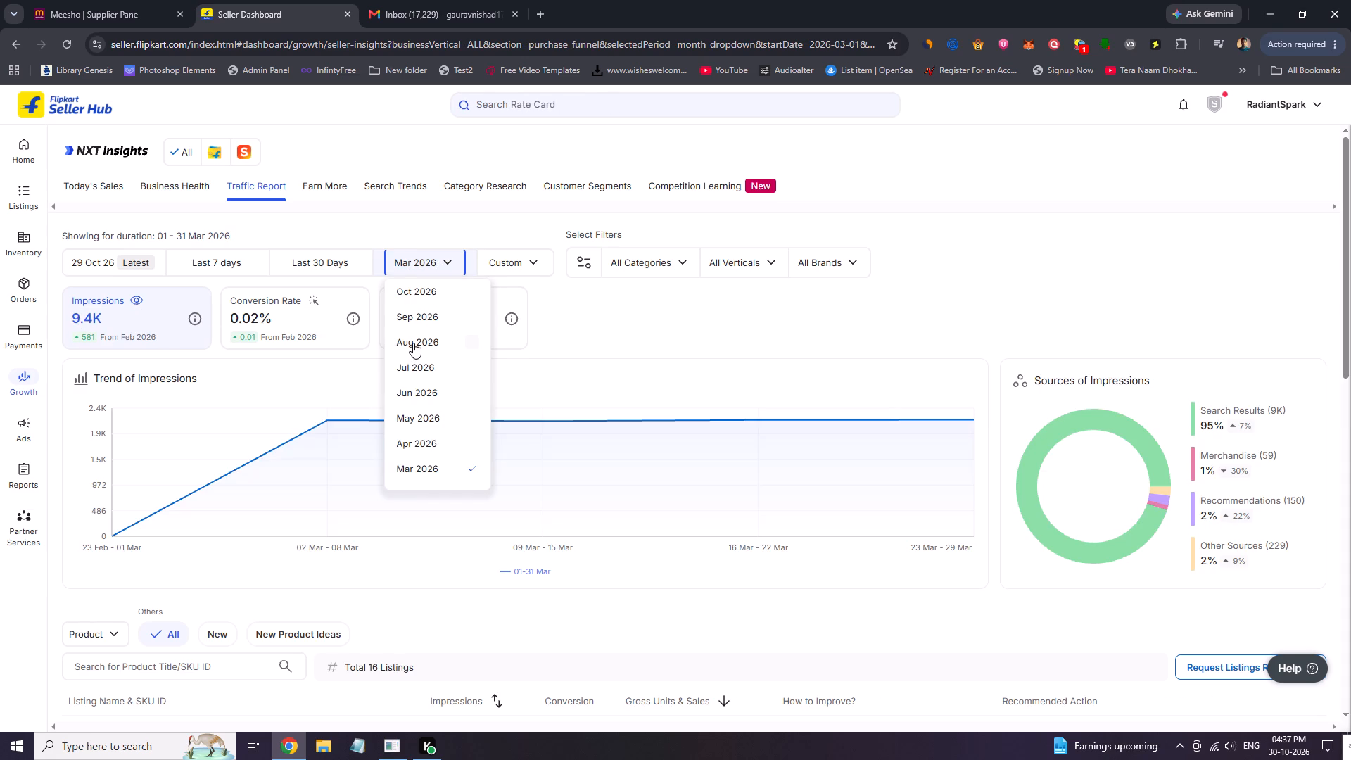
pyautogui.click(413, 343)
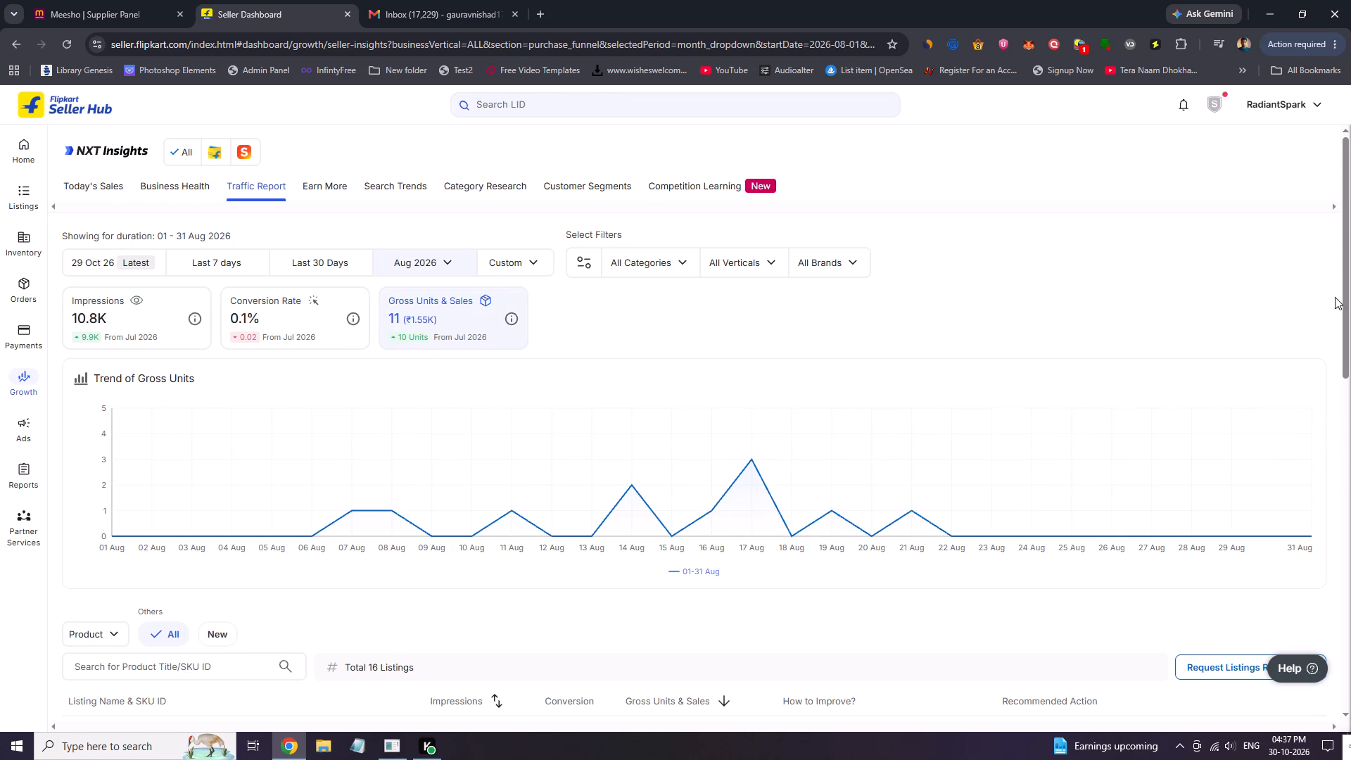
# Examine the August listings table, comparing impressions, conversion and gross units and sales for each product.
pyautogui.moveTo(1350, 296); pyautogui.dragTo(1350, 423)
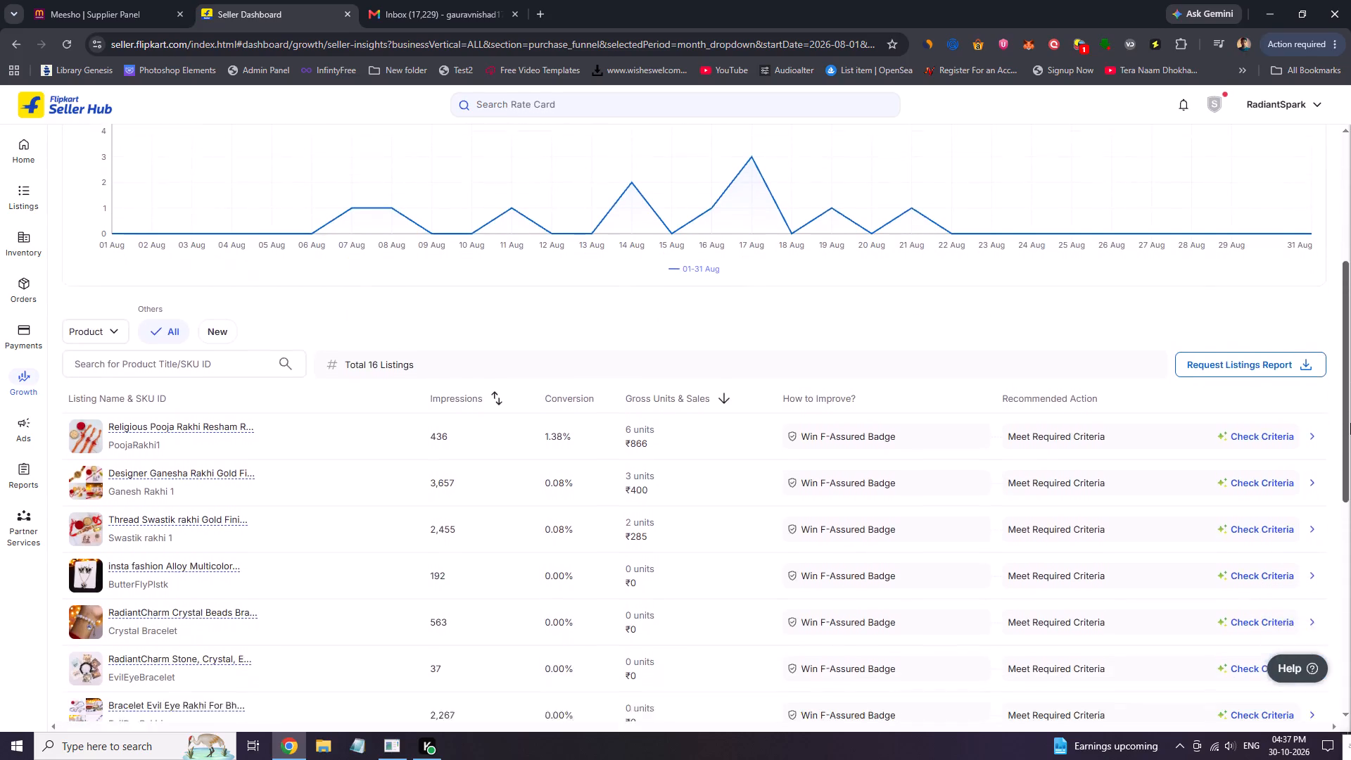
pyautogui.moveTo(1350, 423); pyautogui.dragTo(1350, 657)
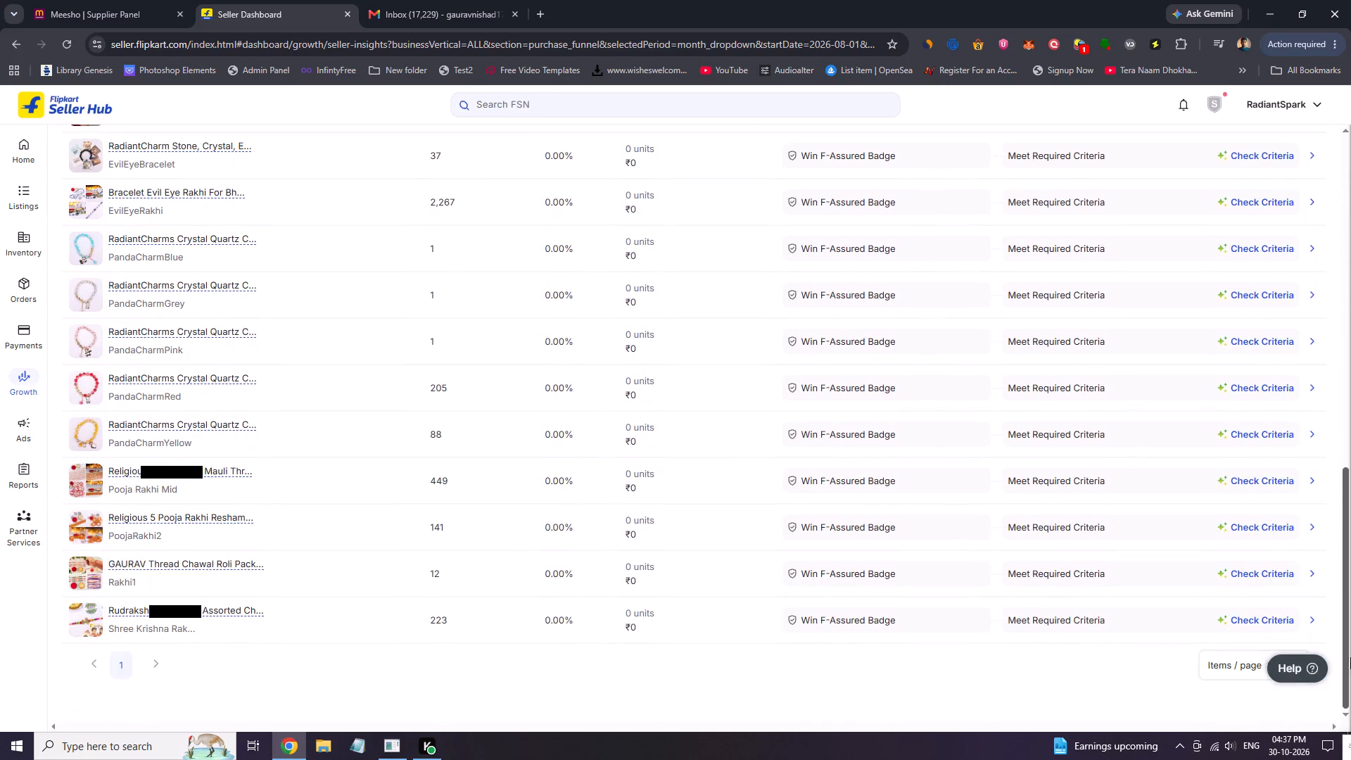
pyautogui.moveTo(1350, 657); pyautogui.dragTo(1350, 662)
pyautogui.moveTo(1350, 662); pyautogui.dragTo(1350, 462)
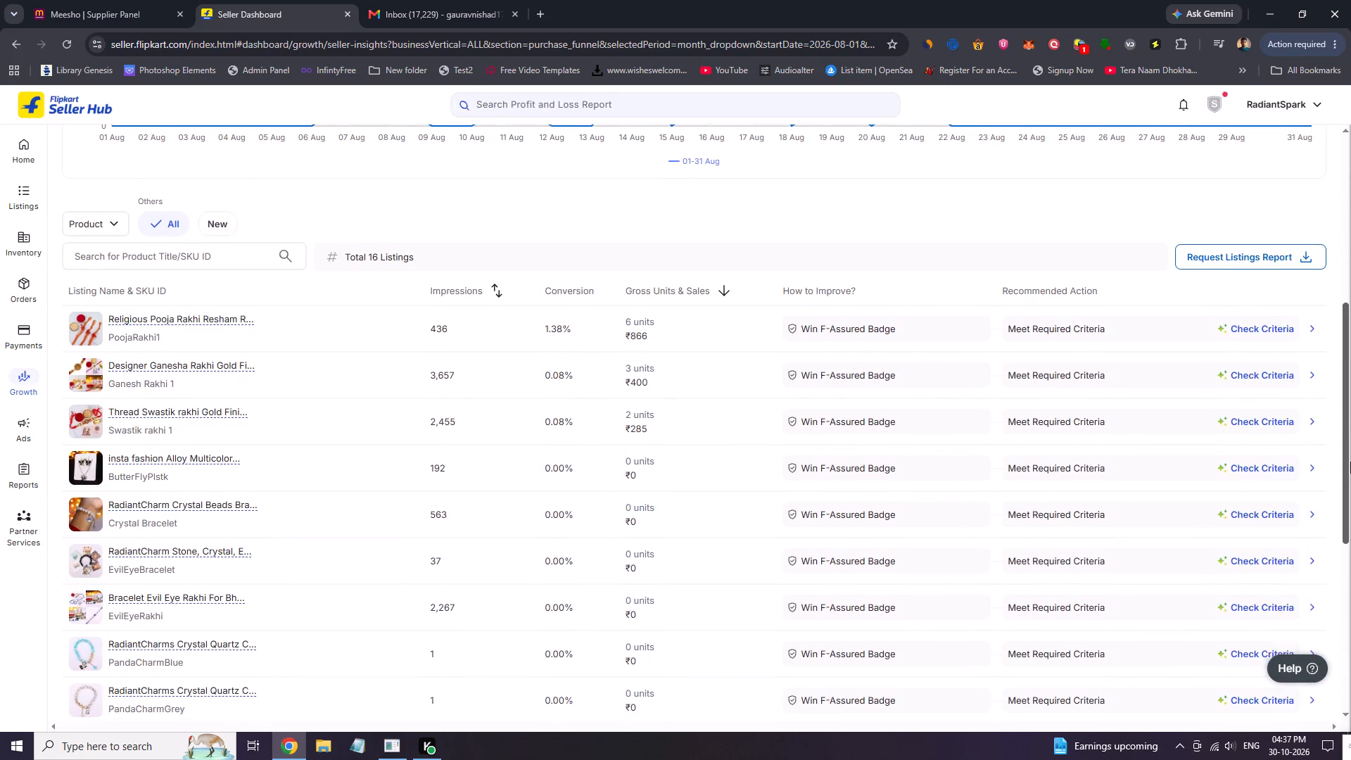
pyautogui.moveTo(1350, 462); pyautogui.dragTo(1350, 469)
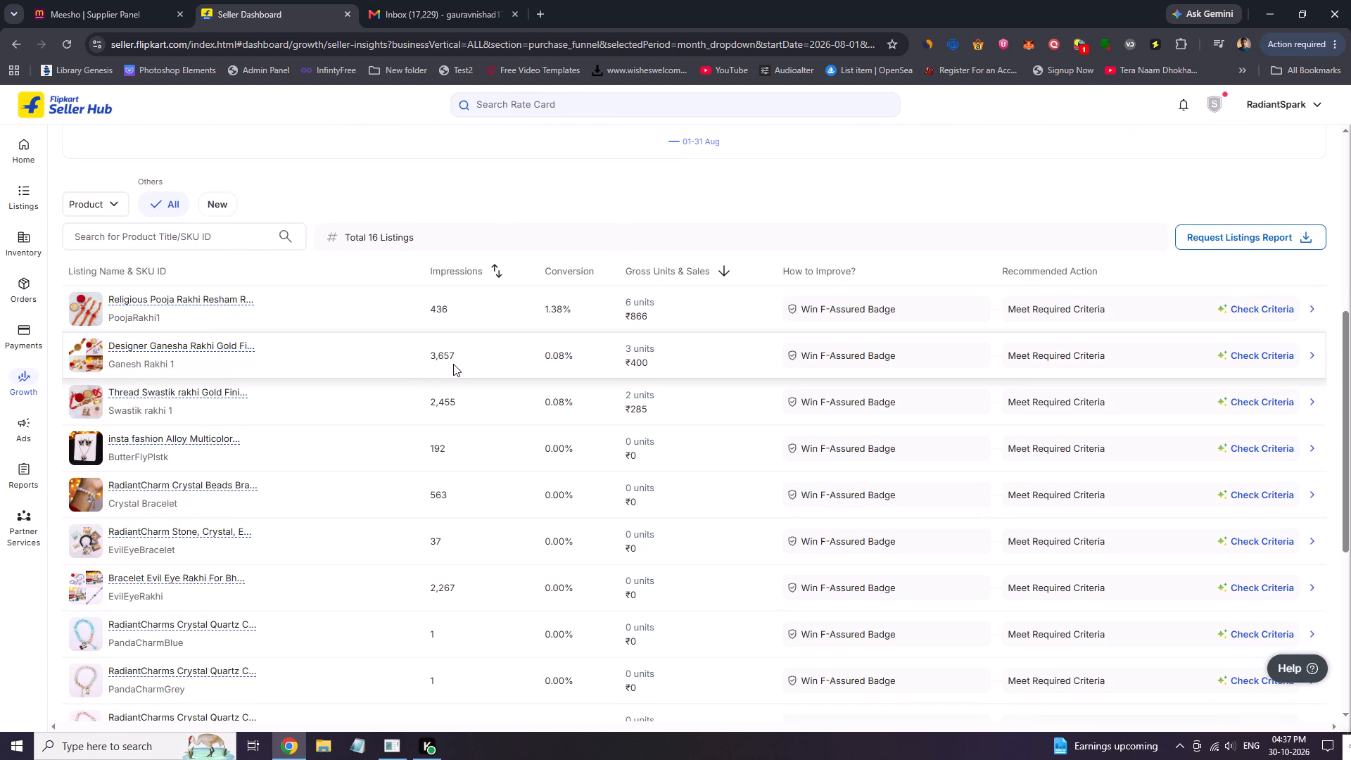
pyautogui.moveTo(1346, 334); pyautogui.dragTo(1346, 357)
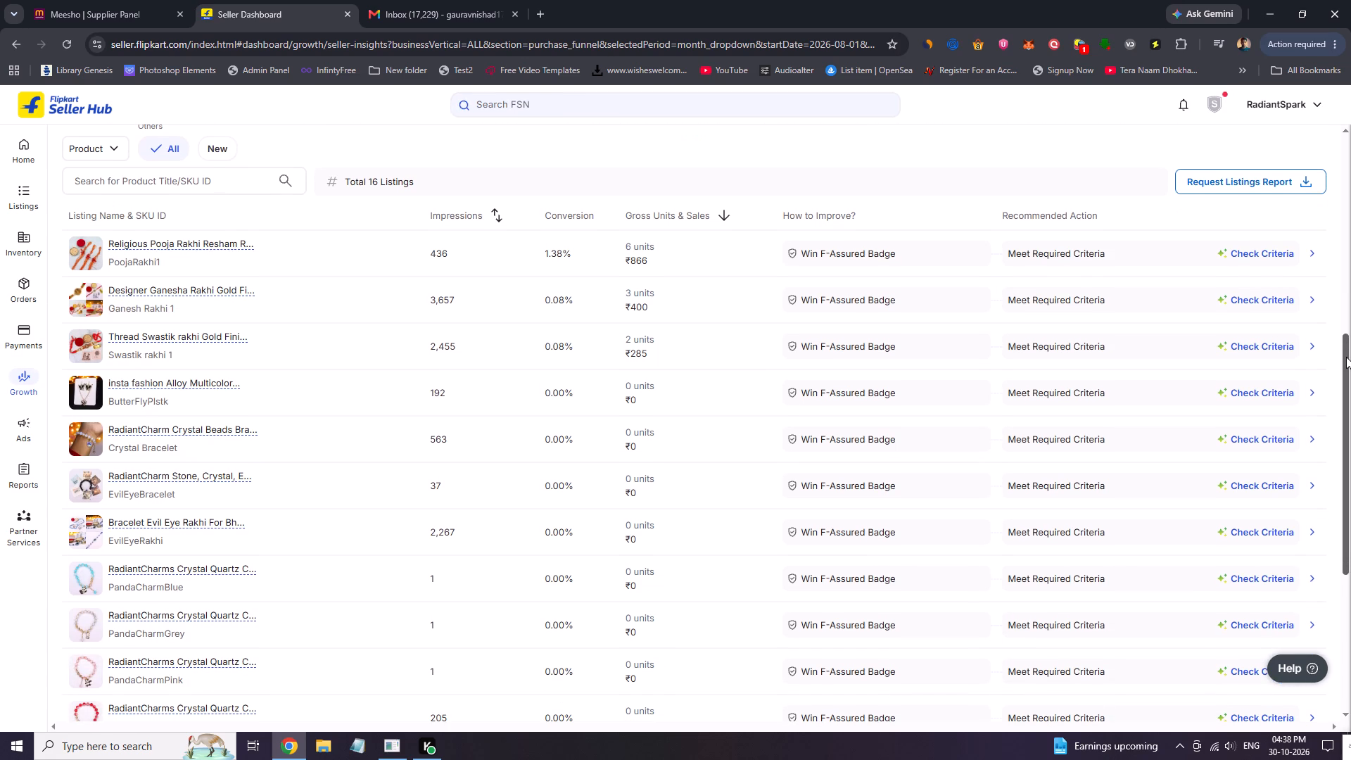
pyautogui.moveTo(1346, 357); pyautogui.dragTo(1350, 386)
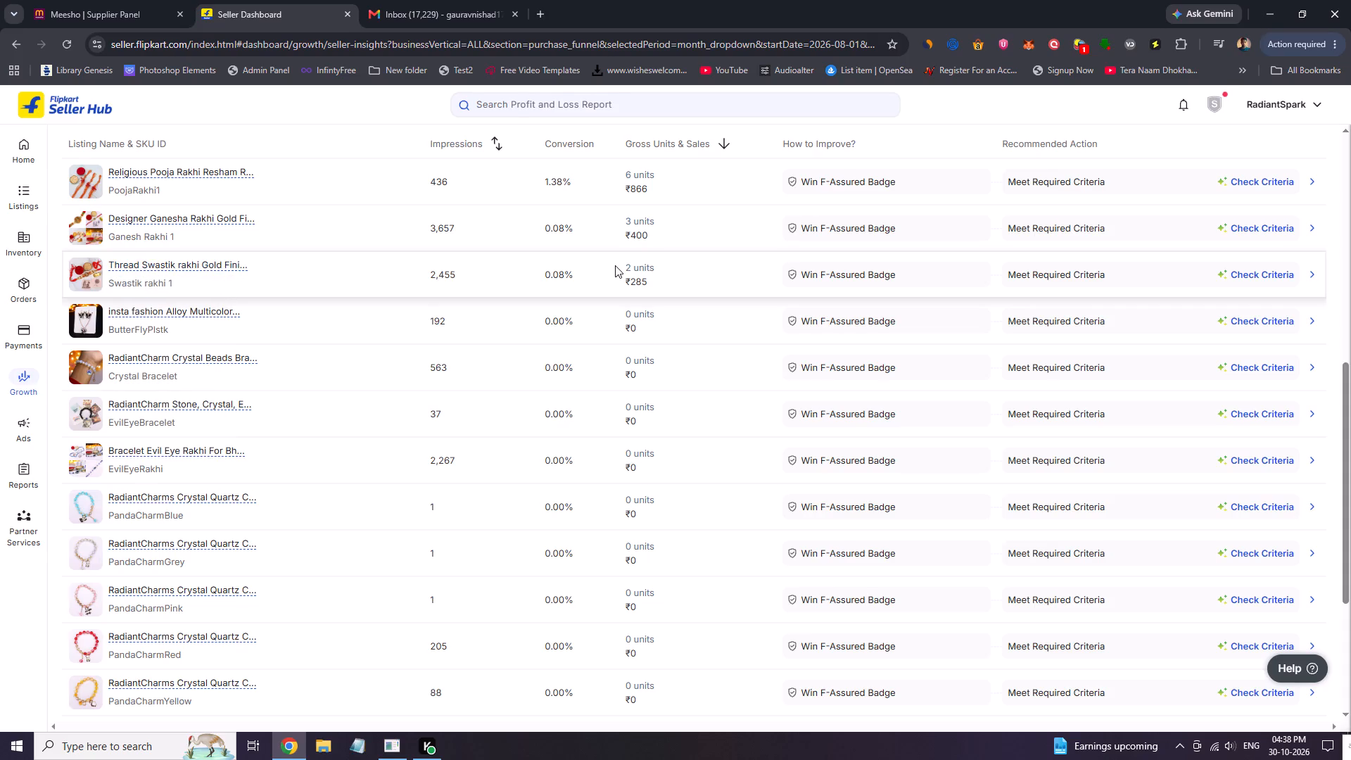
pyautogui.moveTo(1345, 386); pyautogui.dragTo(1346, 386)
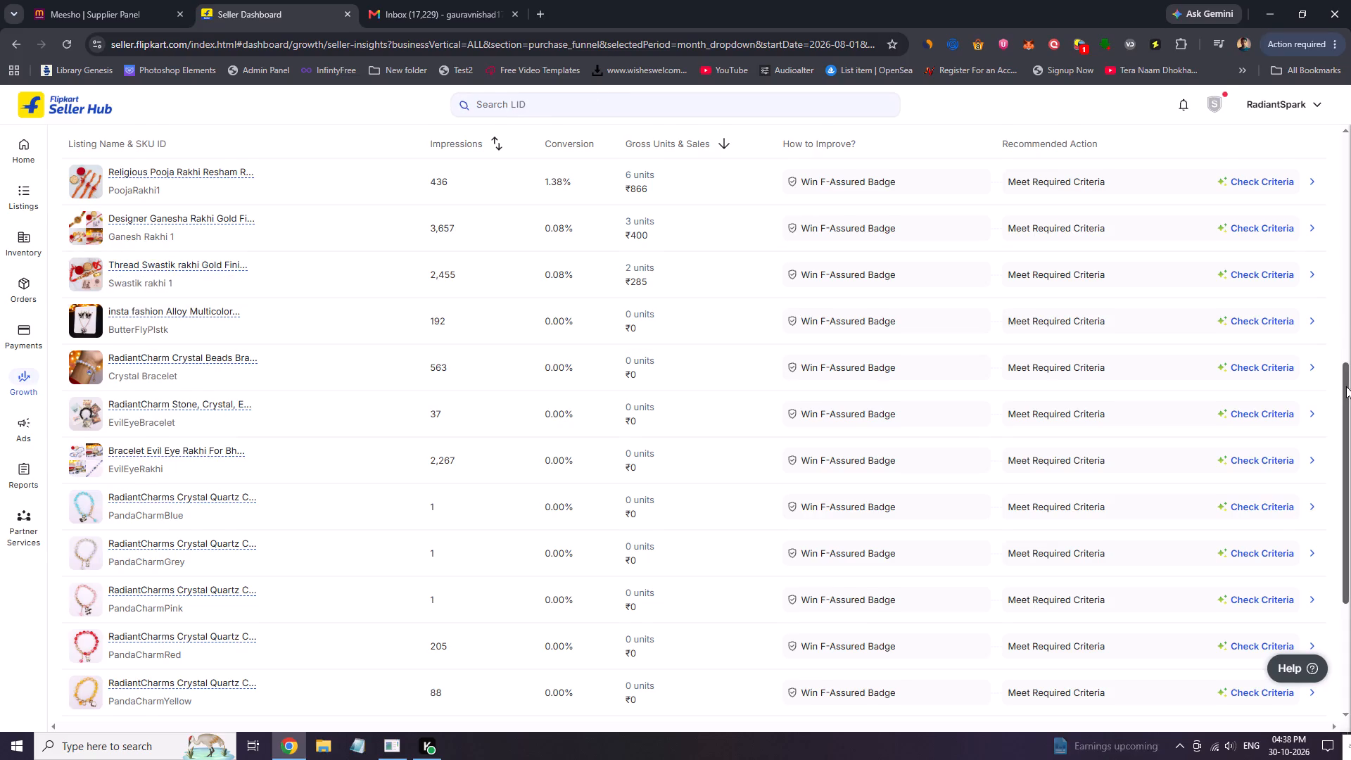
pyautogui.moveTo(1346, 386); pyautogui.dragTo(1350, 355)
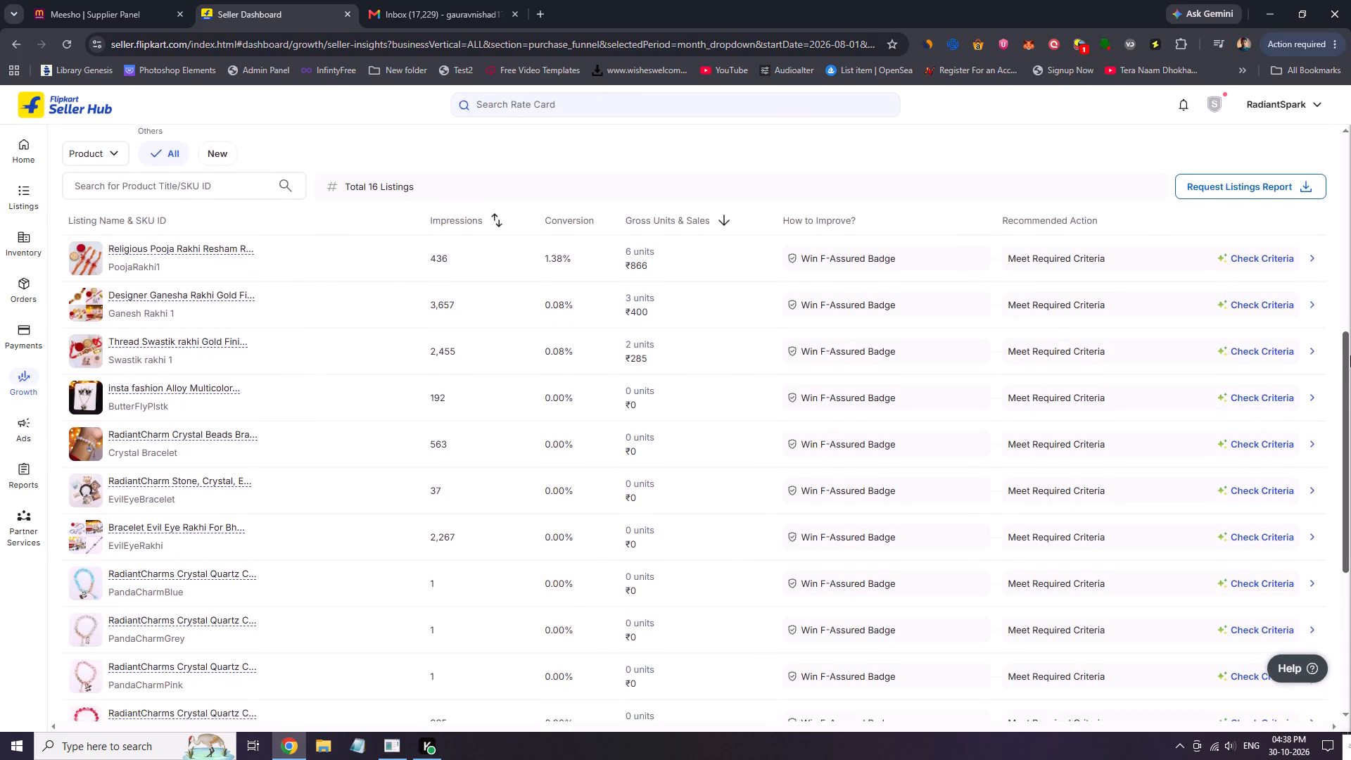
pyautogui.moveTo(1350, 355); pyautogui.dragTo(1350, 366)
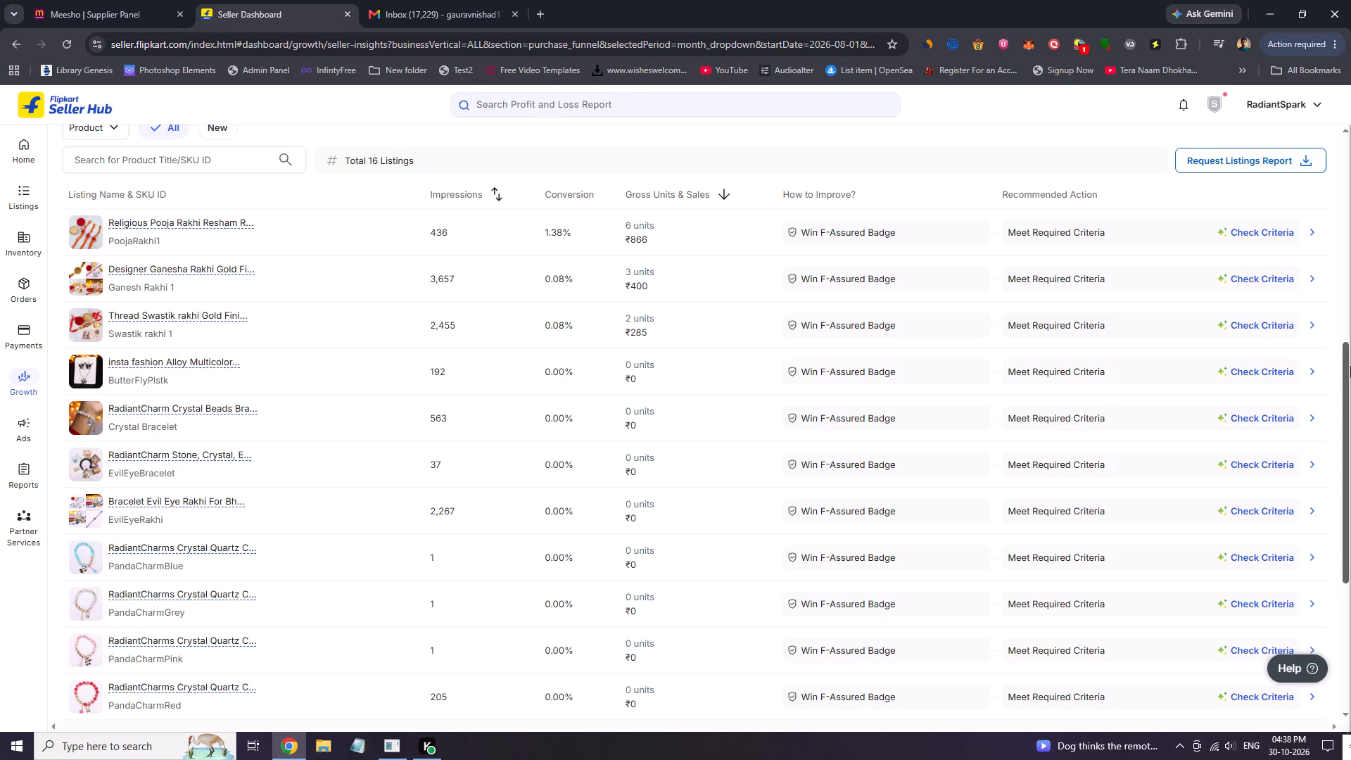
pyautogui.moveTo(1350, 366); pyautogui.dragTo(1350, 438)
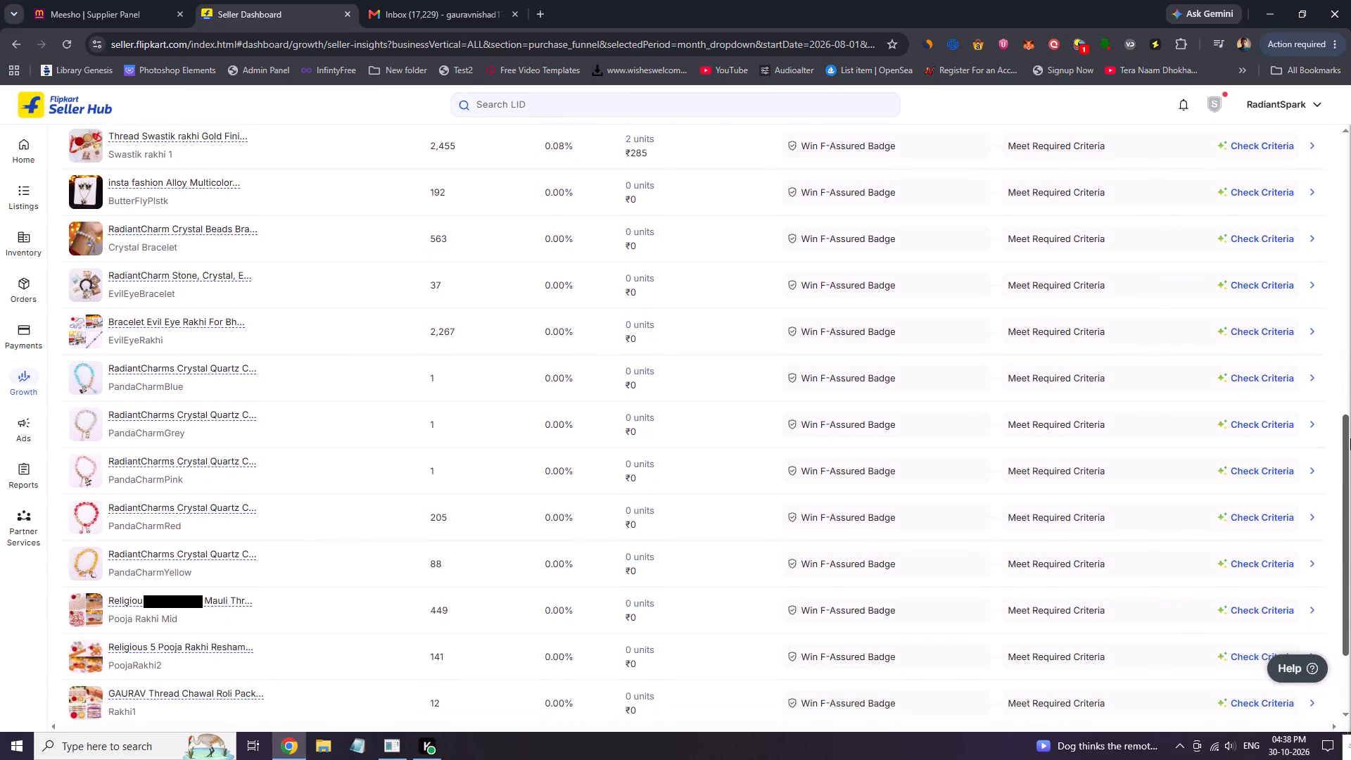